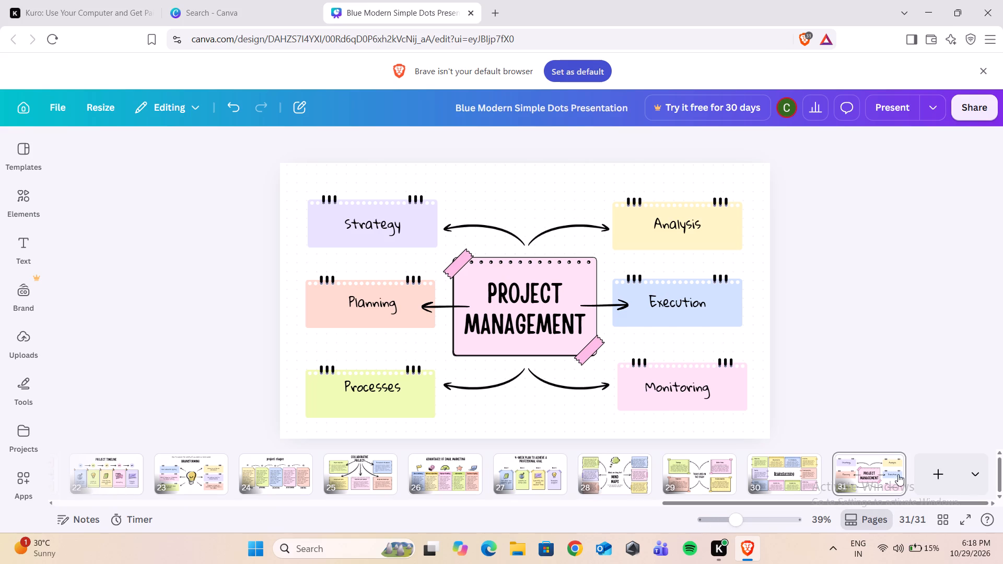
Add 20 blank pages after page 31, extending the presentation to page 51.
left_click(931, 479)
left_click(931, 479)
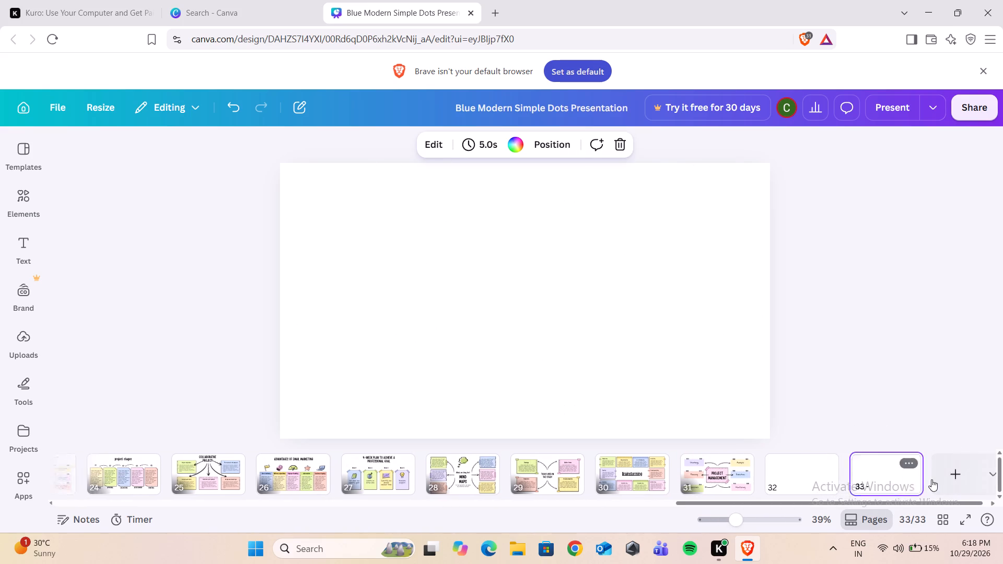
left_click(931, 479)
left_click(931, 479)
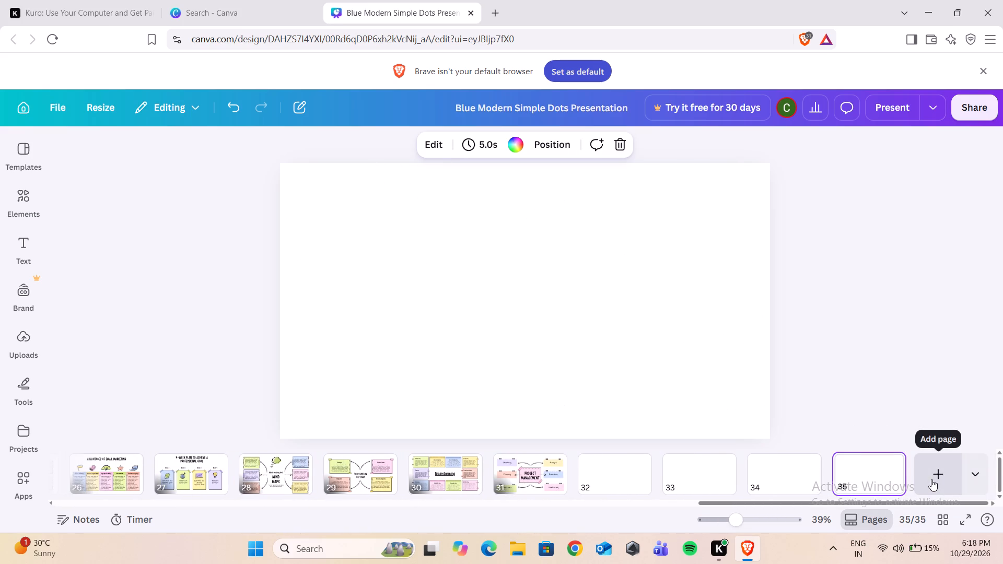
left_click(931, 479)
left_click(931, 479)
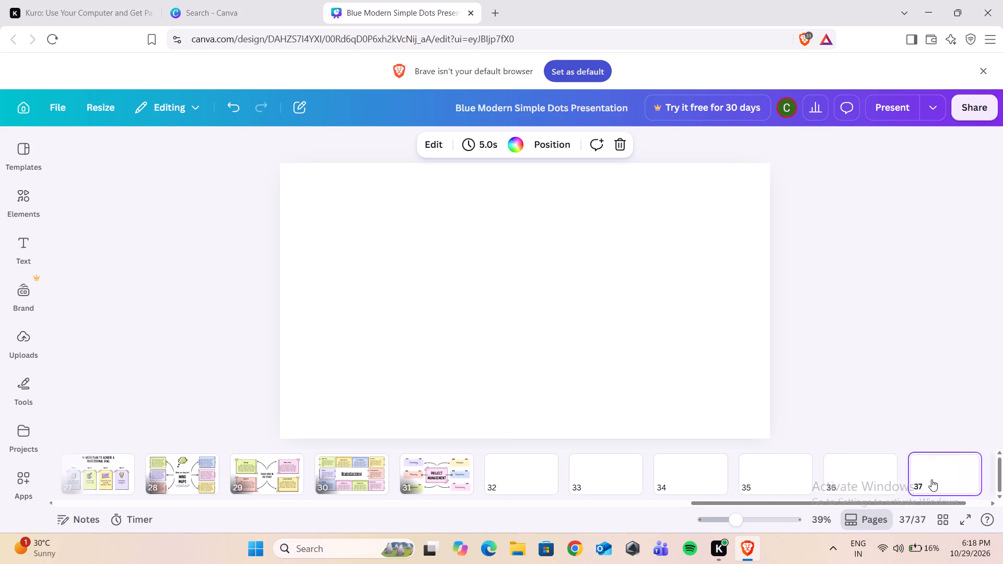
left_click(931, 479)
left_click(931, 479)
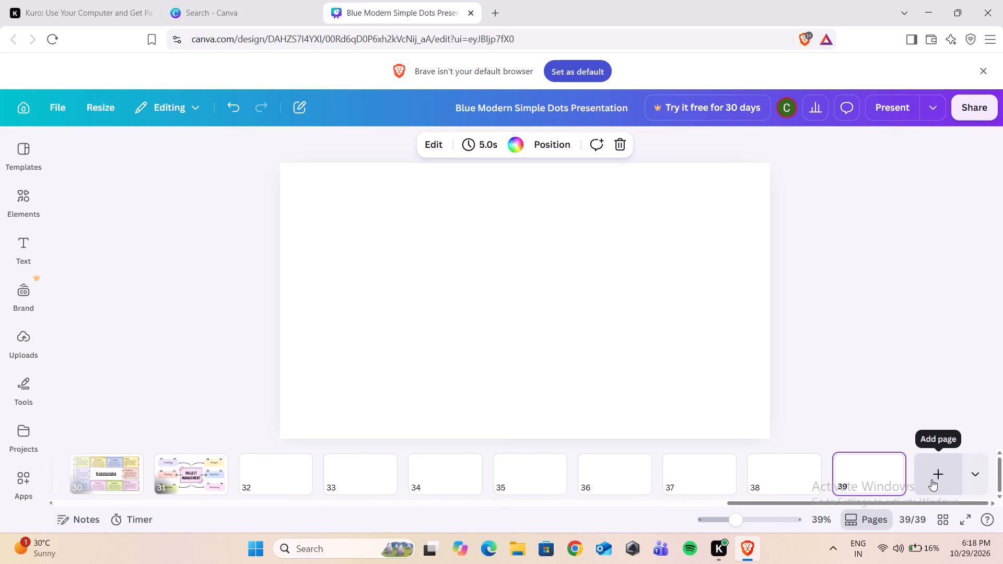
left_click(931, 479)
left_click(931, 479)
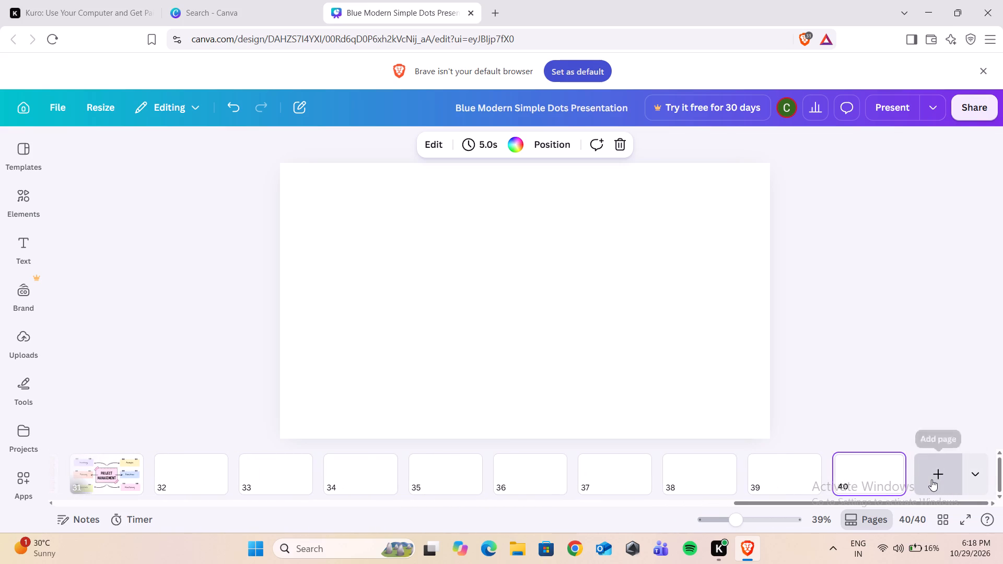
left_click(931, 479)
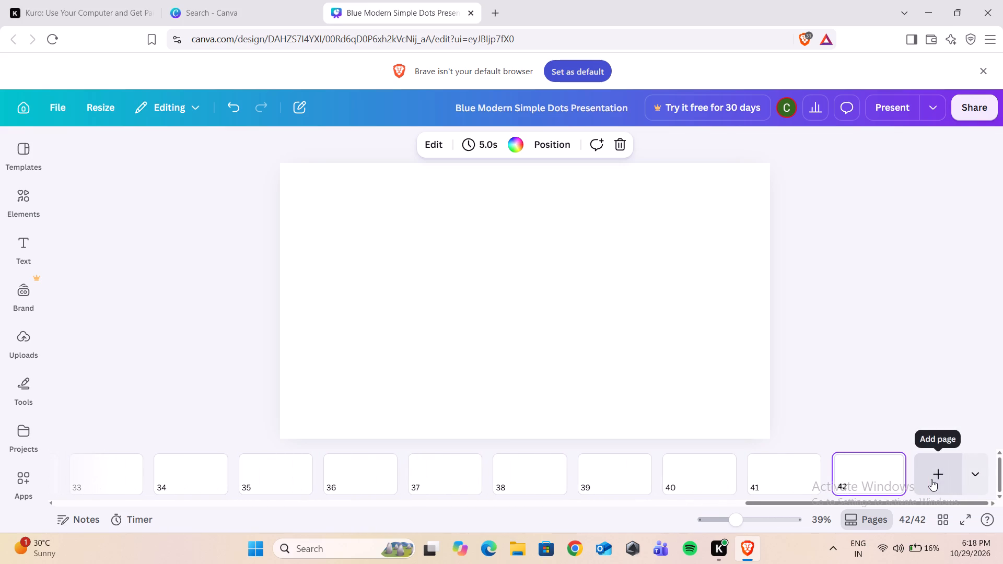
left_click(931, 479)
left_click(931, 479)
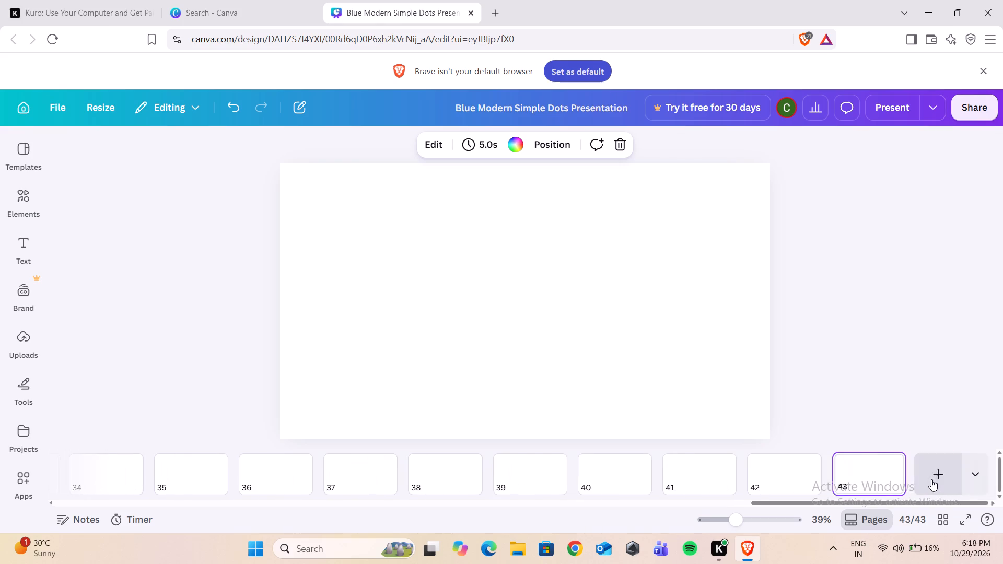
left_click(931, 479)
left_click(931, 479)
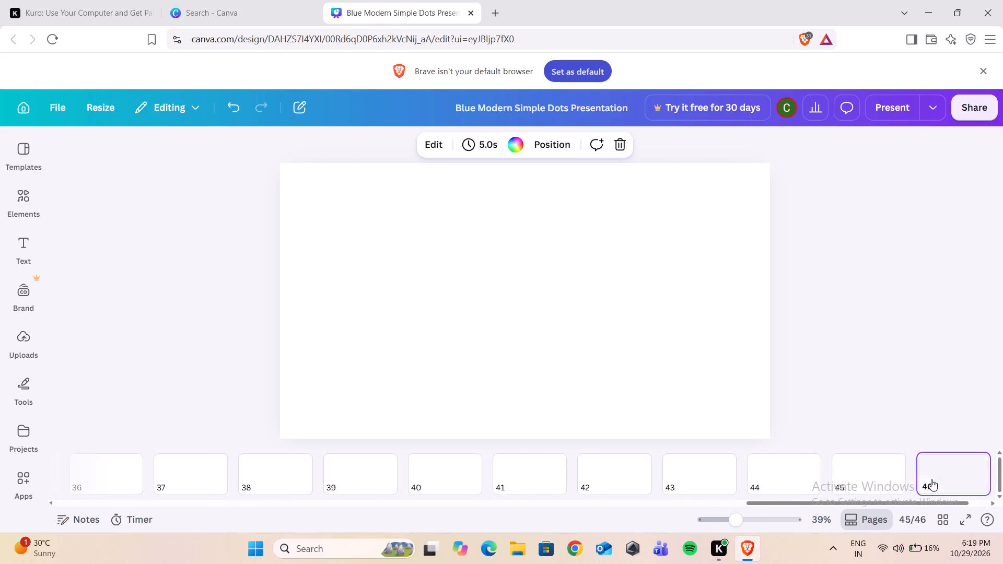
left_click(931, 479)
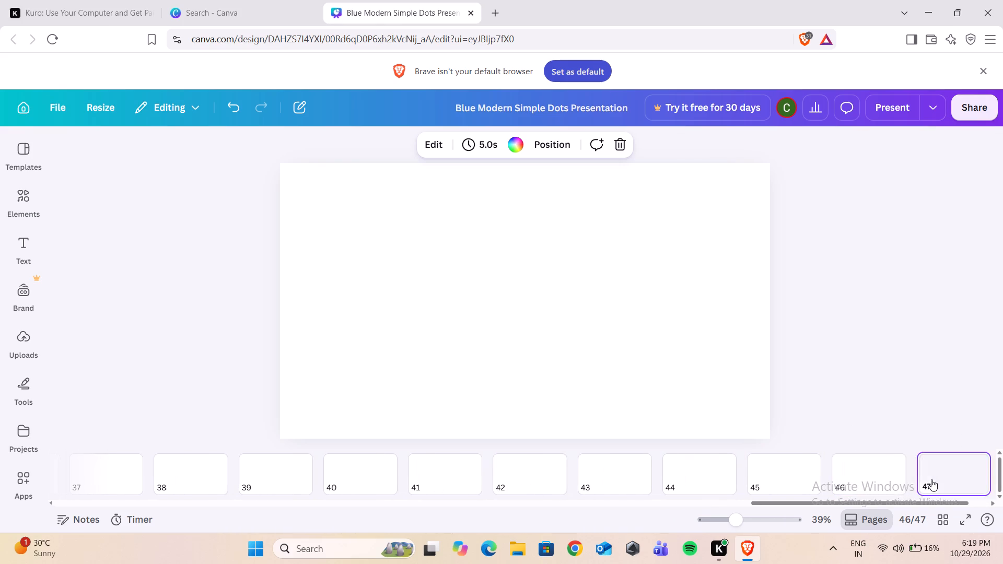
left_click(931, 479)
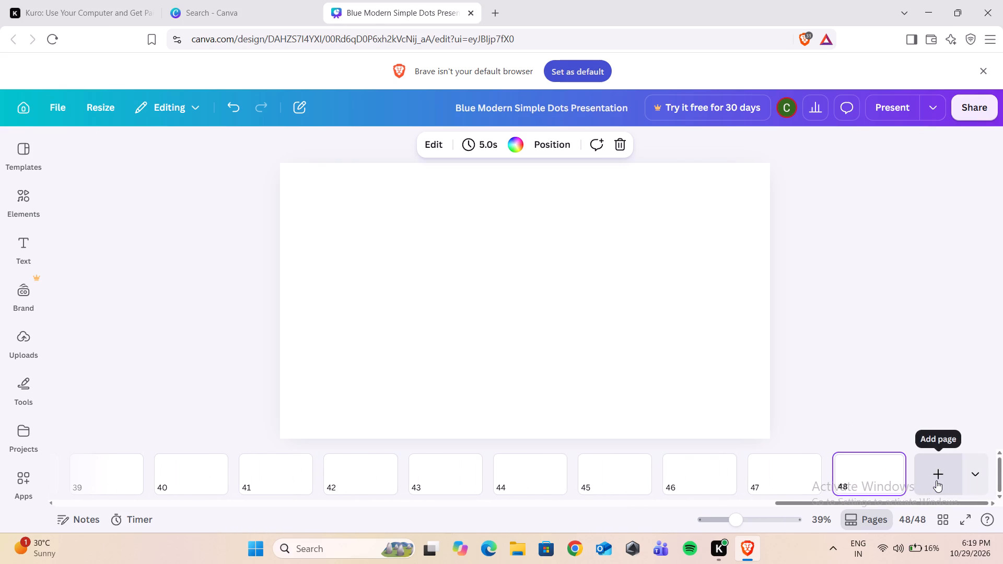
left_click(936, 480)
left_click(936, 480)
left_click(936, 480)
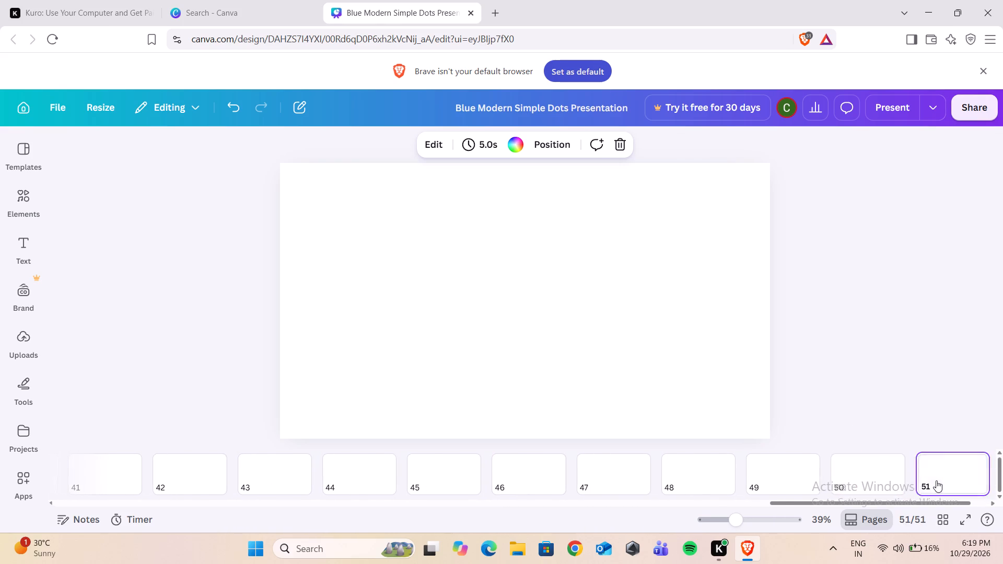
Go to blank page 32 and open the presentation templates.
scroll(325, 481, "right", 3)
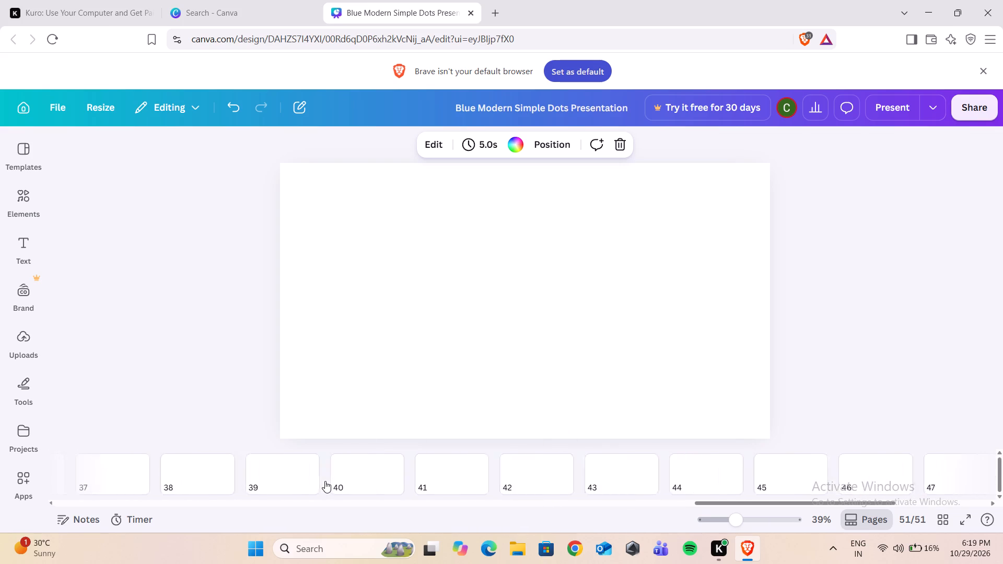
scroll(325, 481, "right", 6)
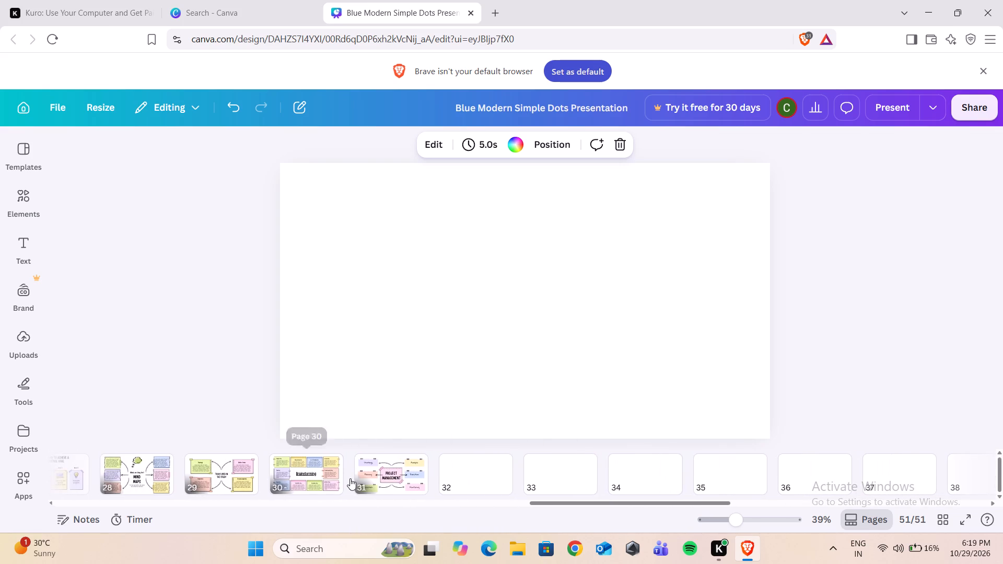
left_click(460, 474)
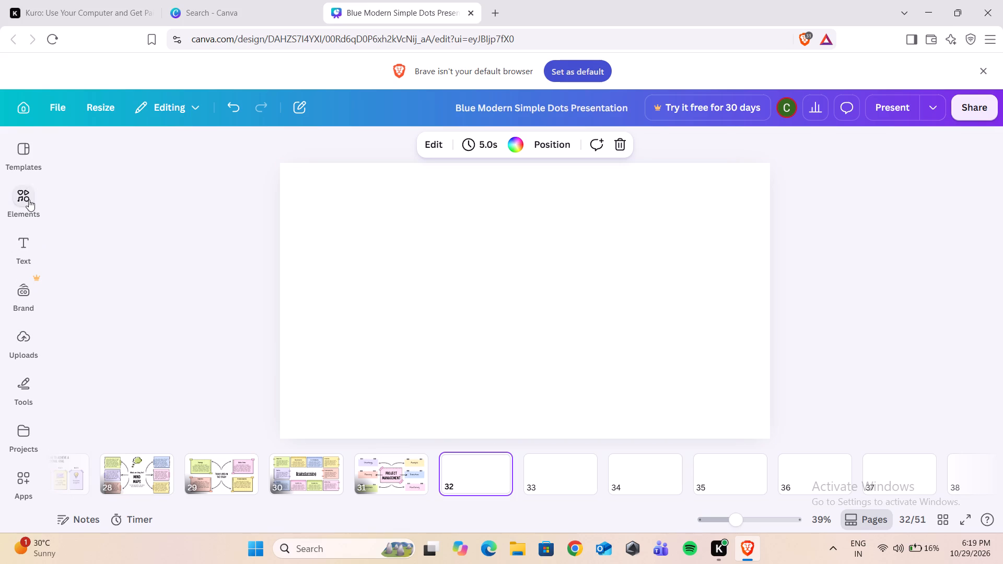
left_click(29, 163)
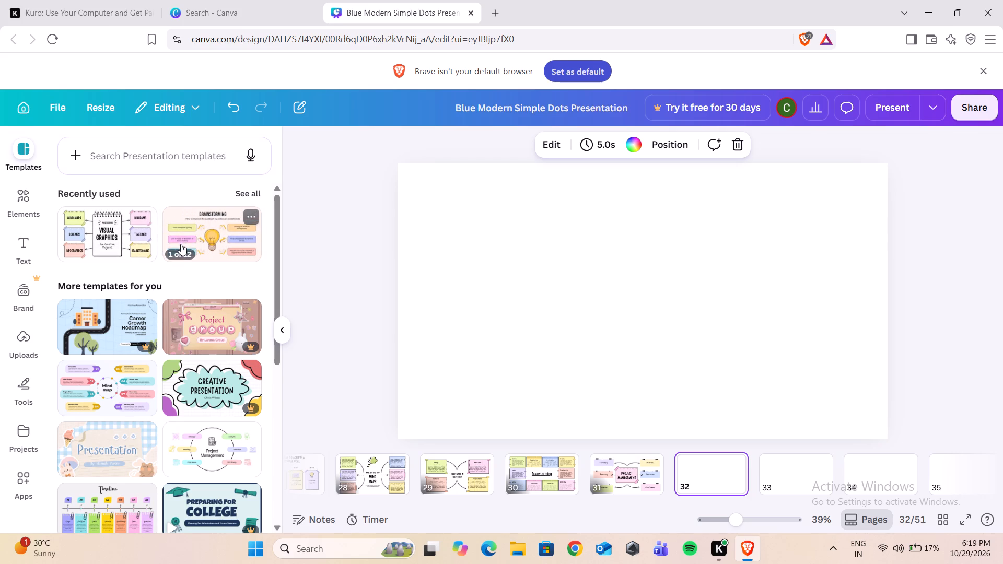
Look through the Career Growth Roadmap template and the Colourful Modern Infographic Mind Map template.
left_click(94, 311)
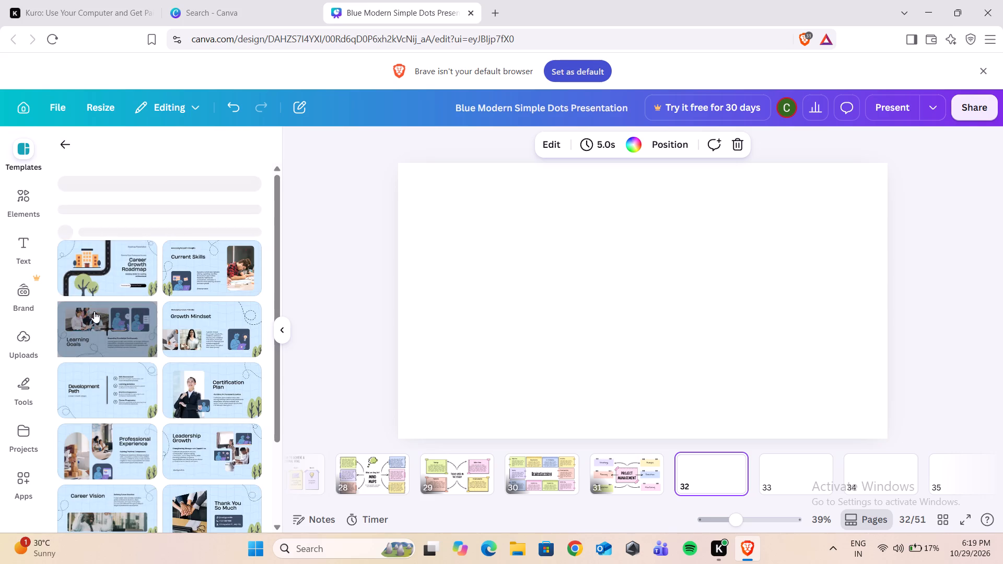
left_click(72, 147)
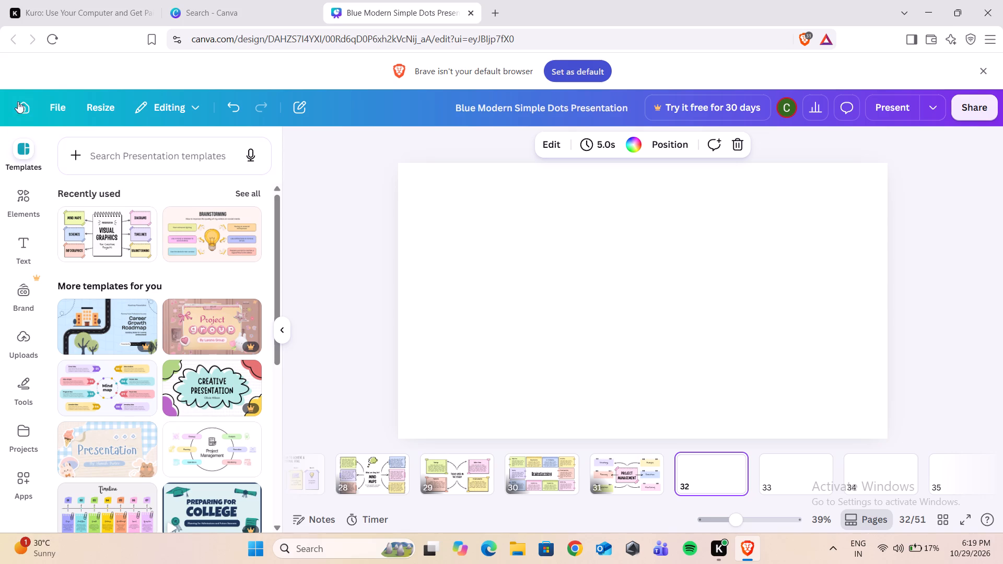
left_click(114, 389)
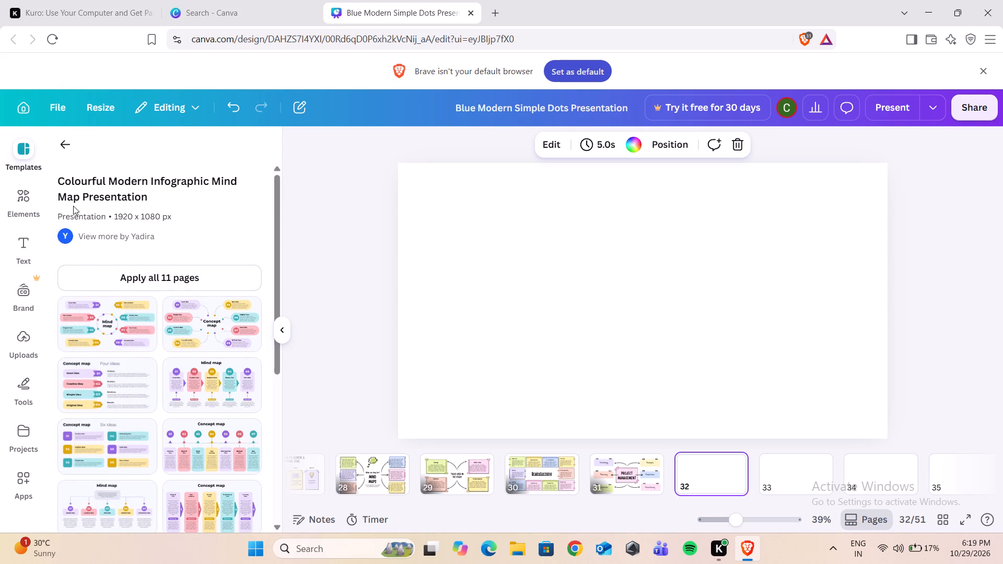
left_click(67, 146)
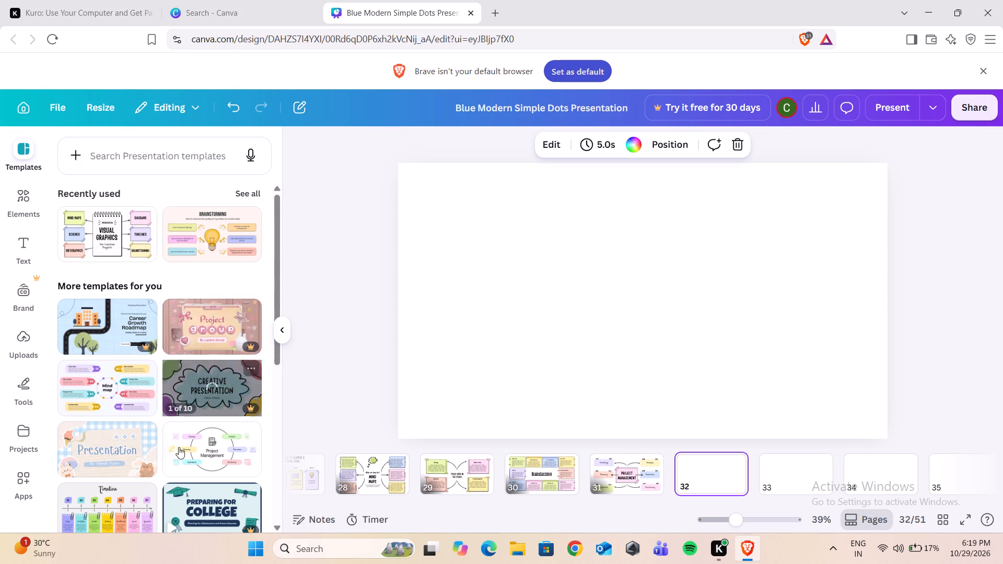
Apply the Mastering Interview Communication layout from the Purple and White Modern Job Interview Preparation template to page 32.
scroll(184, 465, "down", 4)
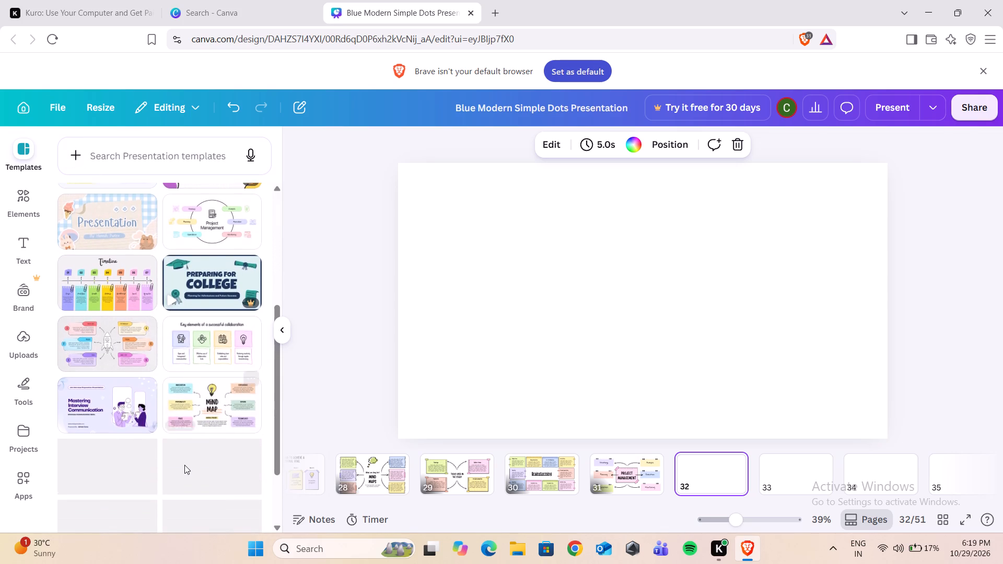
scroll(184, 465, "down", 1)
left_click(114, 363)
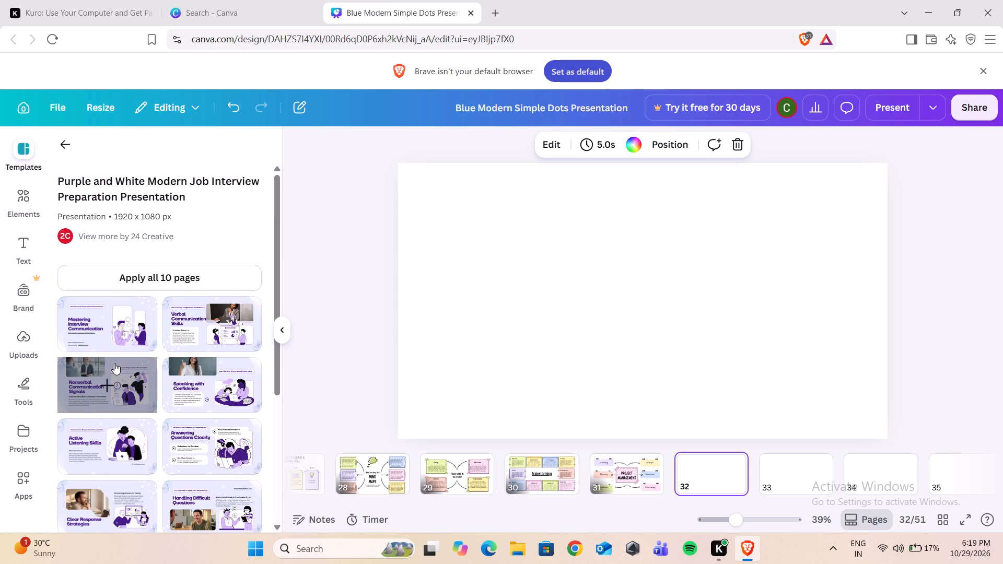
left_click(115, 328)
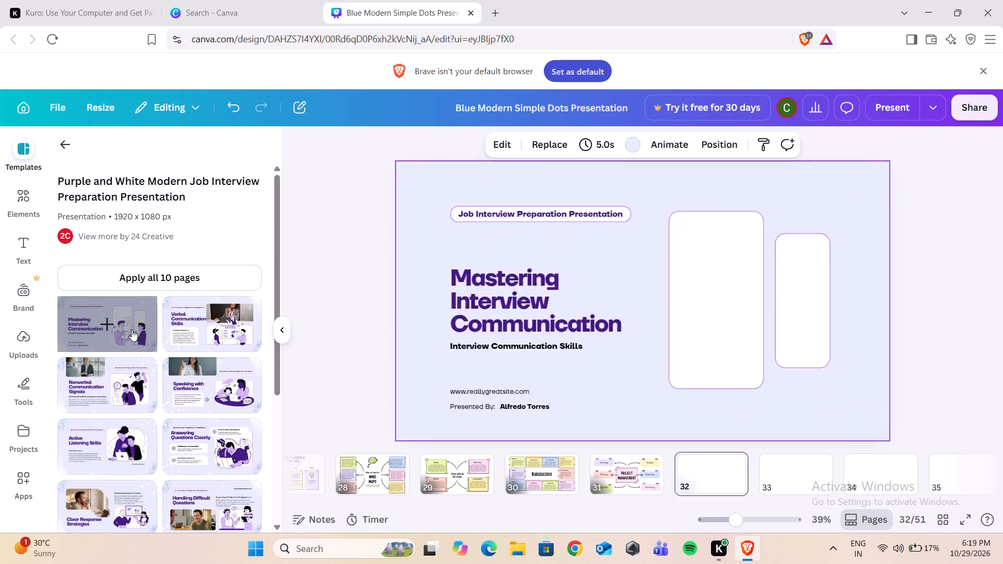
Fill pages 33 to 35 with the template's Verbal Communication Skills, Nonverbal Communication Signals and Speaking with Confidence layouts, in that order.
key("Right")
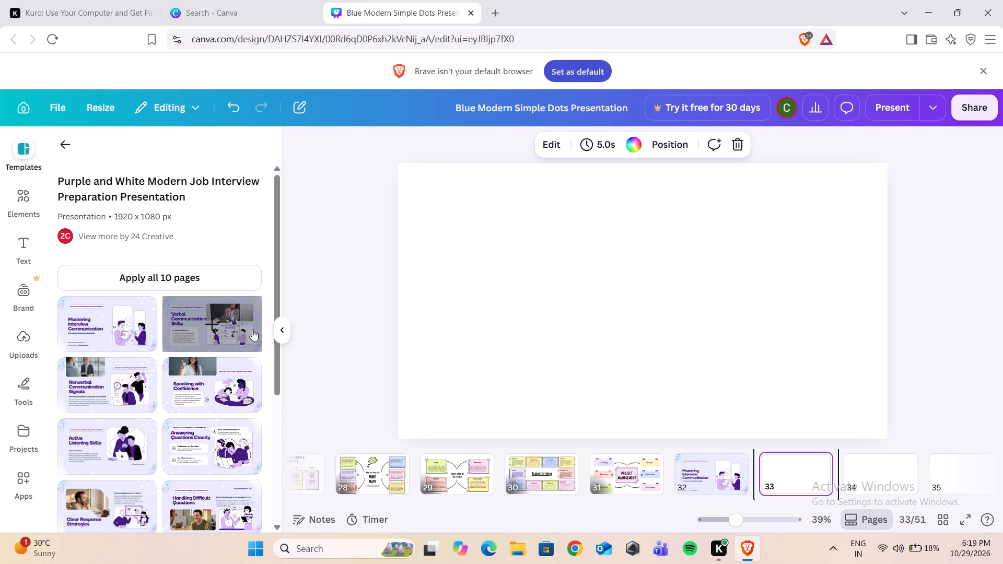
left_click(252, 328)
key("Right")
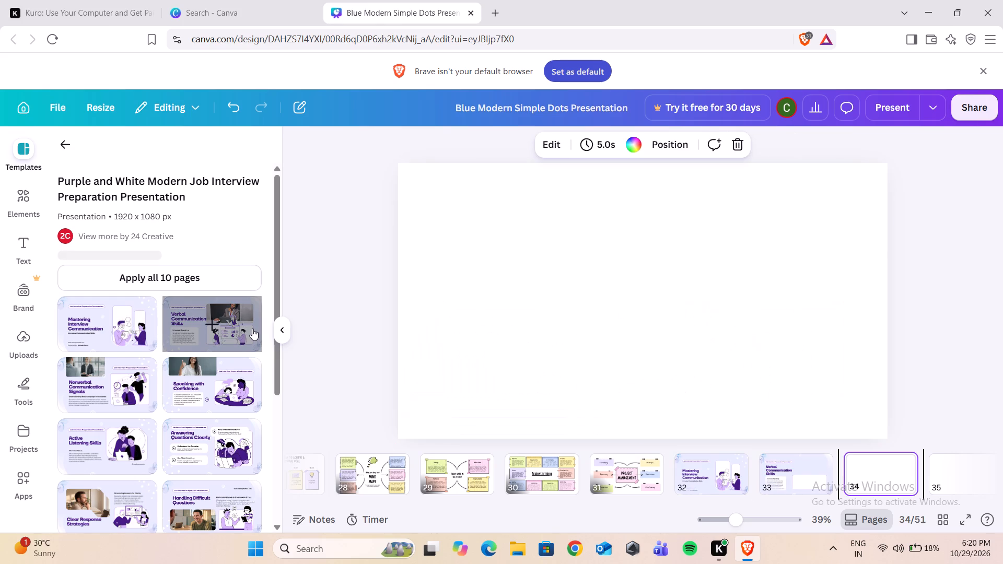
left_click(109, 368)
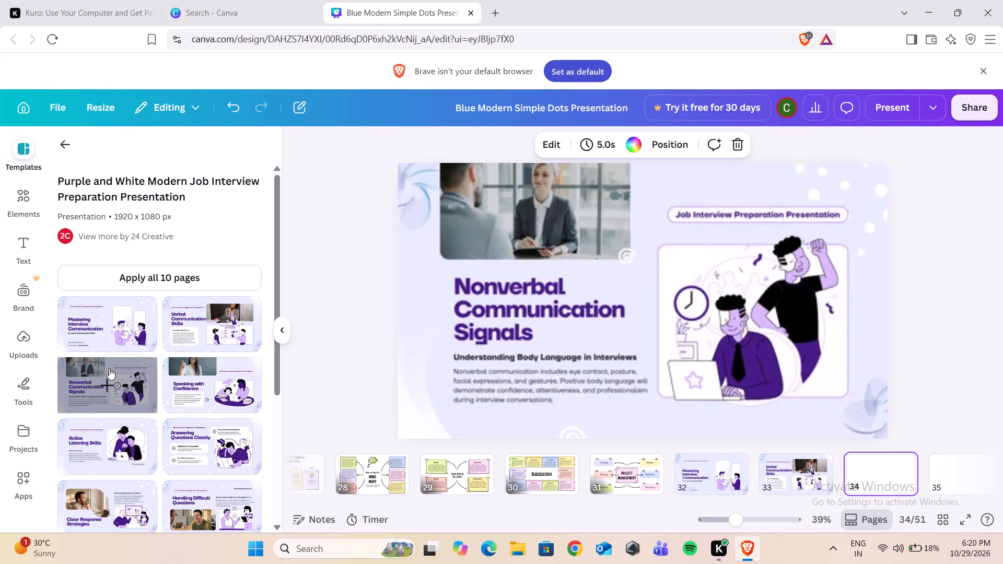
key("Right")
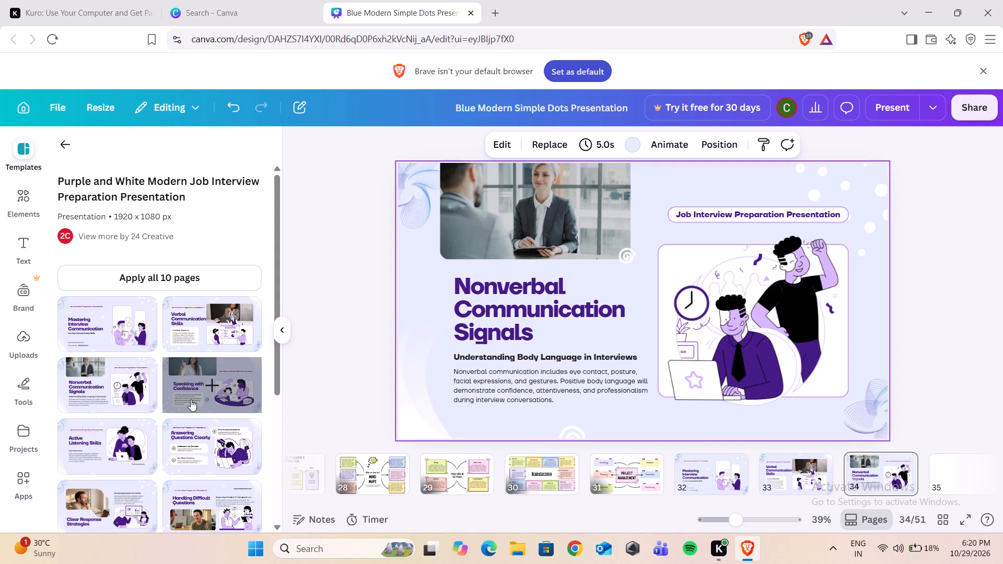
key("Right")
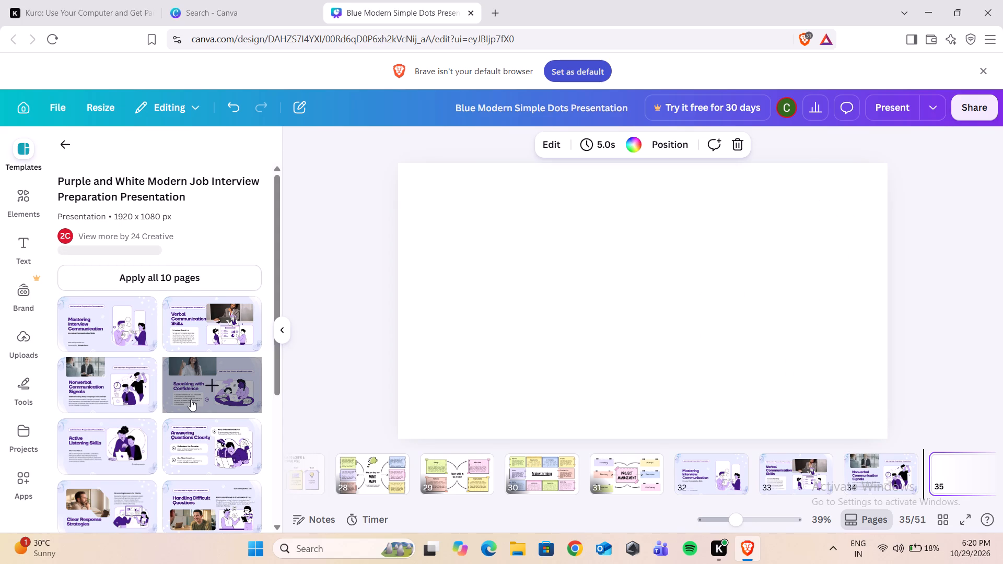
left_click(191, 399)
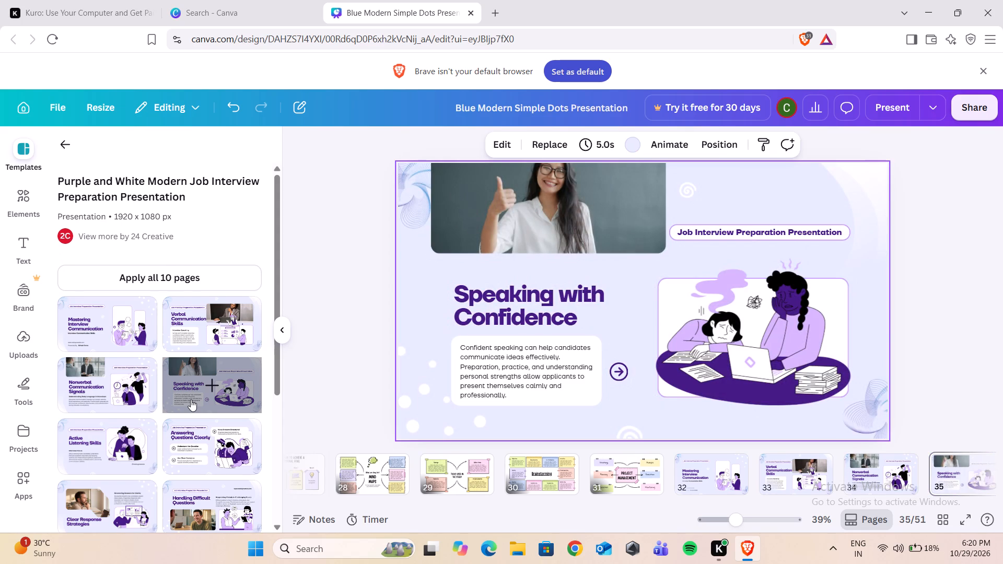
Fill pages 36 to 38 with the template's Active Listening Skills, Answering Questions Clearly and Clear Response Strategies layouts, in that order.
key("Right")
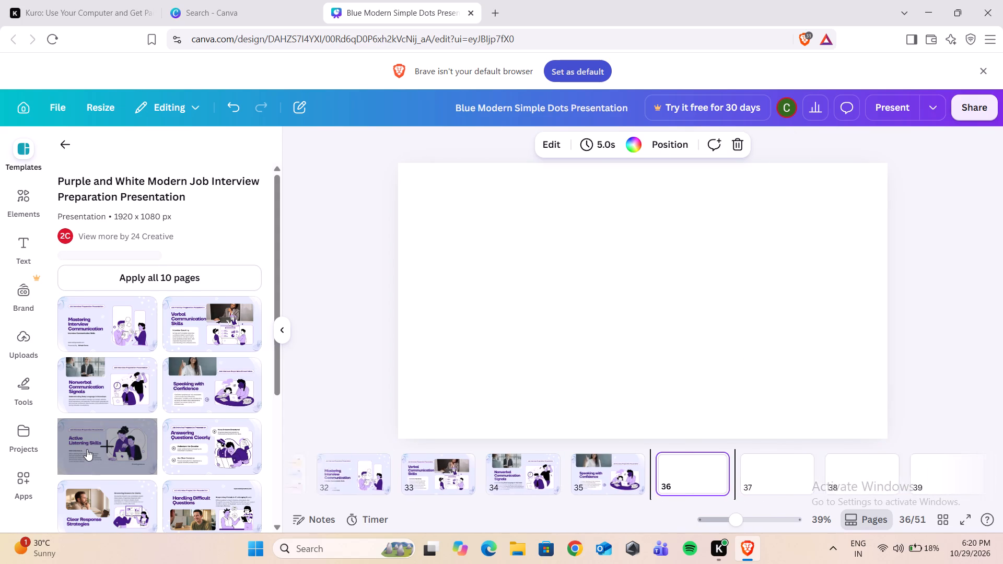
left_click(87, 449)
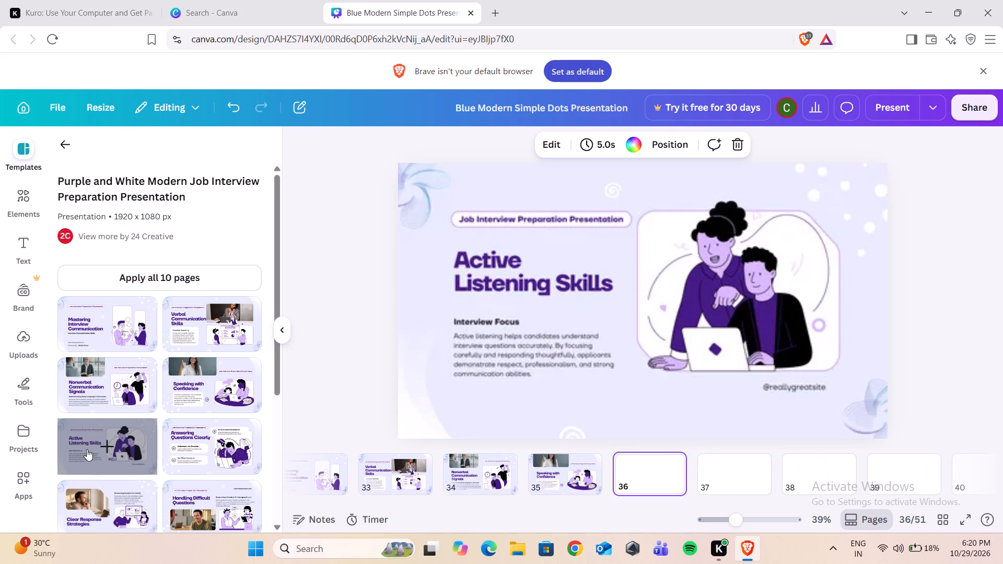
key("Right")
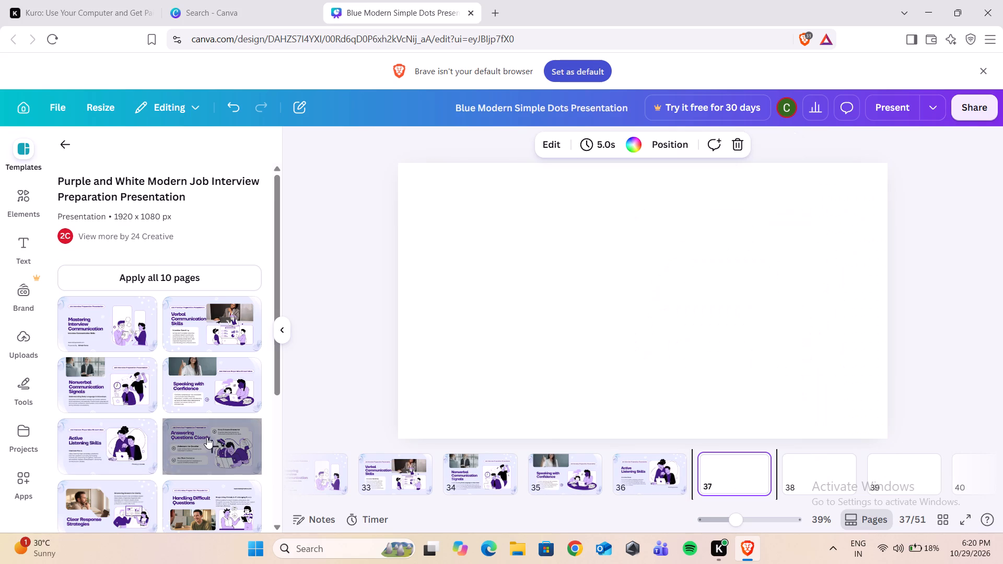
left_click(207, 438)
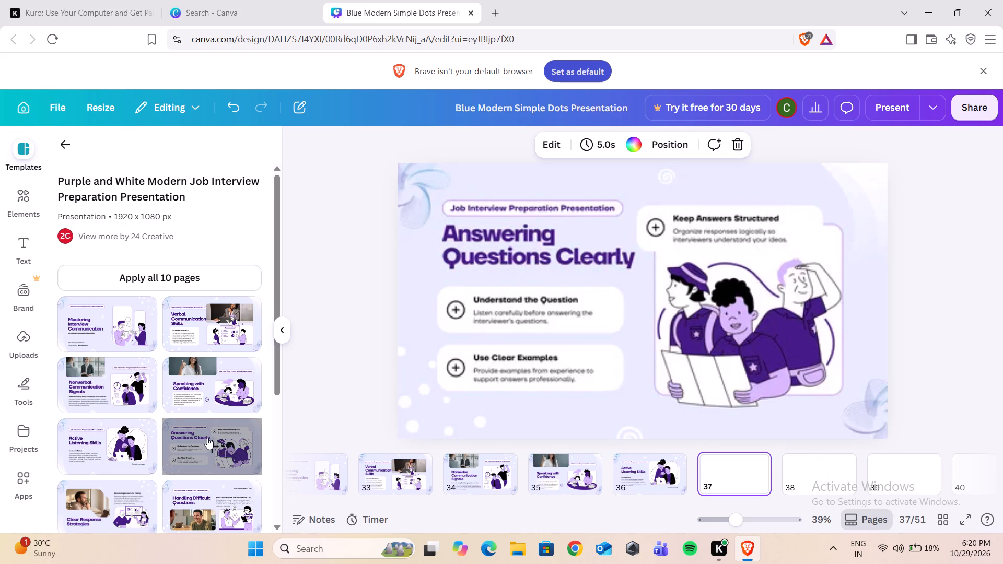
key("Right")
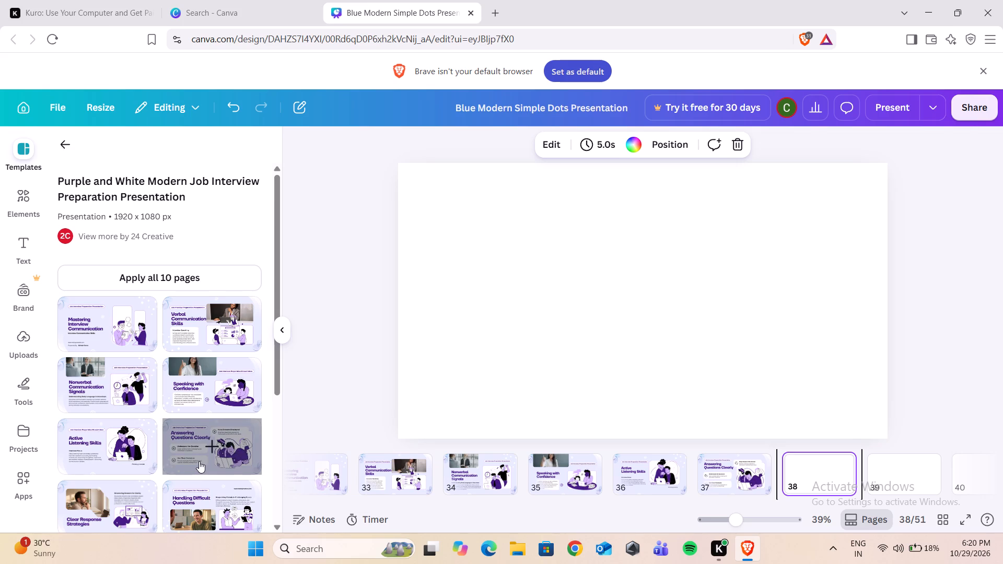
left_click(132, 491)
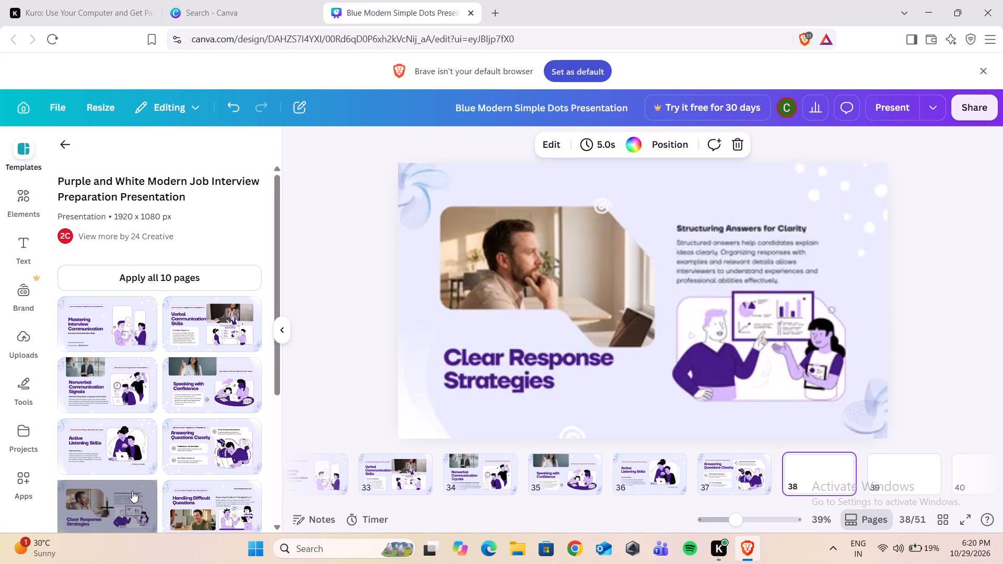
Fill pages 39 to 41 with the template's Handling Difficult Questions, Building Communication Confidence and Thank you so much layouts, in that order.
scroll(132, 491, "down", 4)
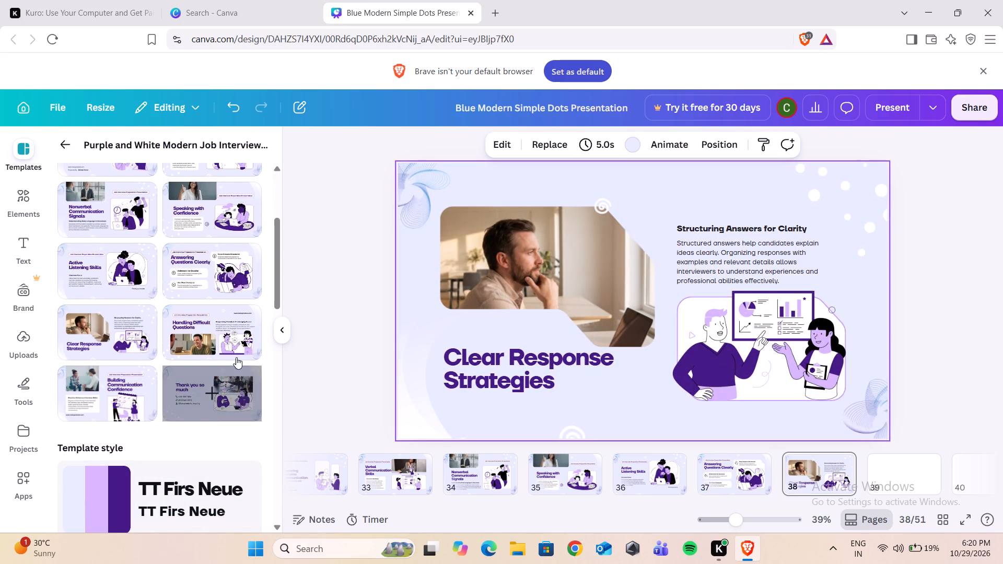
key("Right")
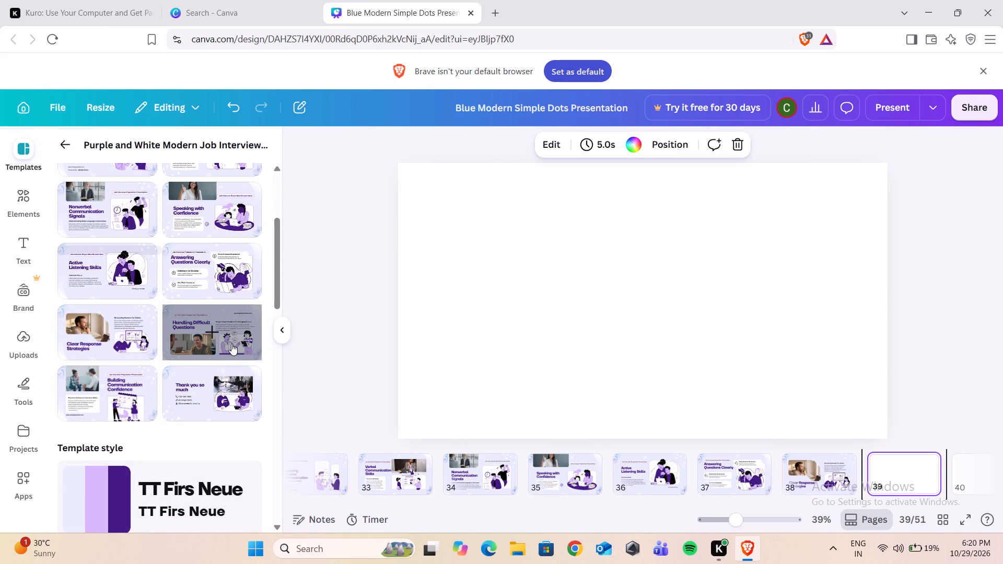
left_click(231, 344)
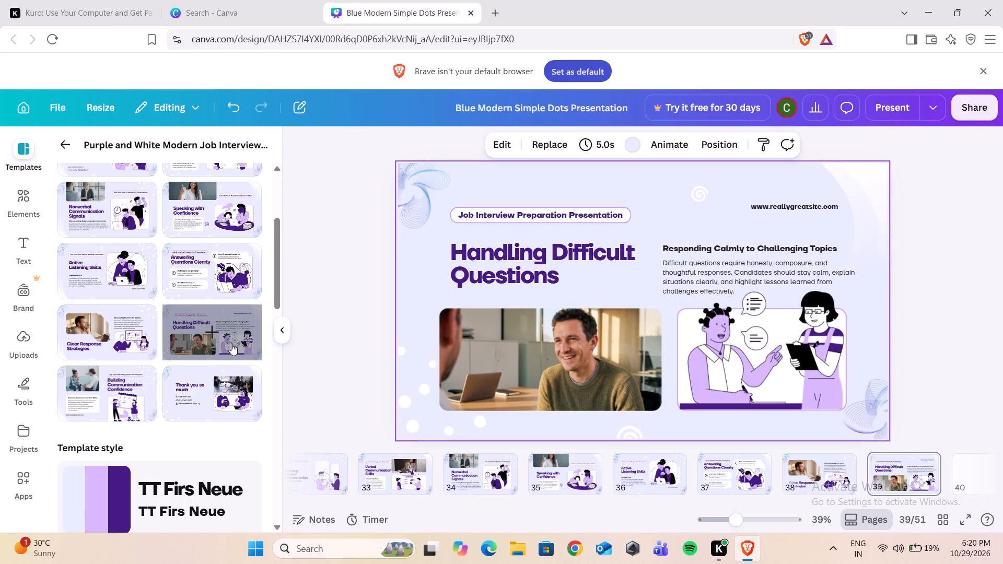
key("Right")
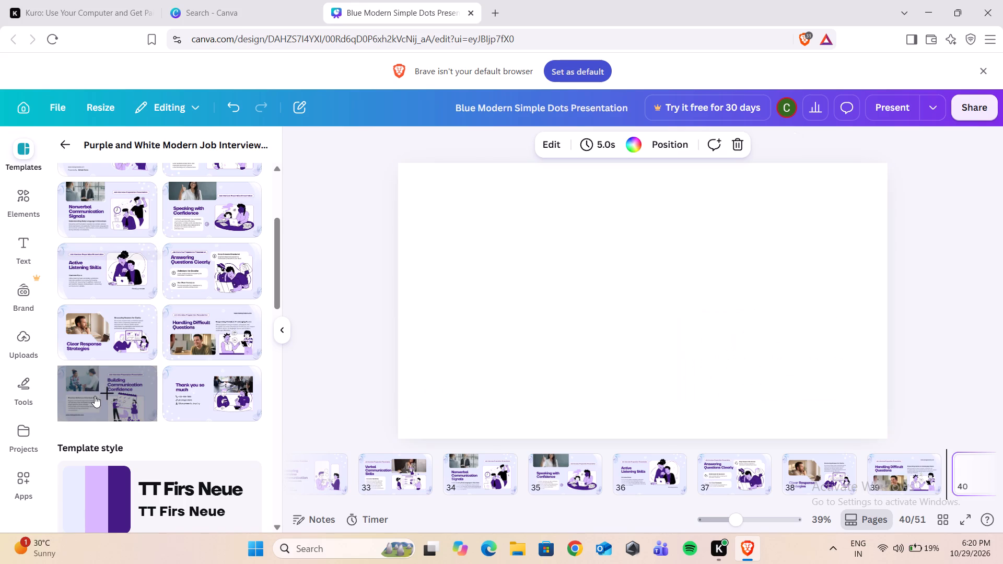
left_click(95, 396)
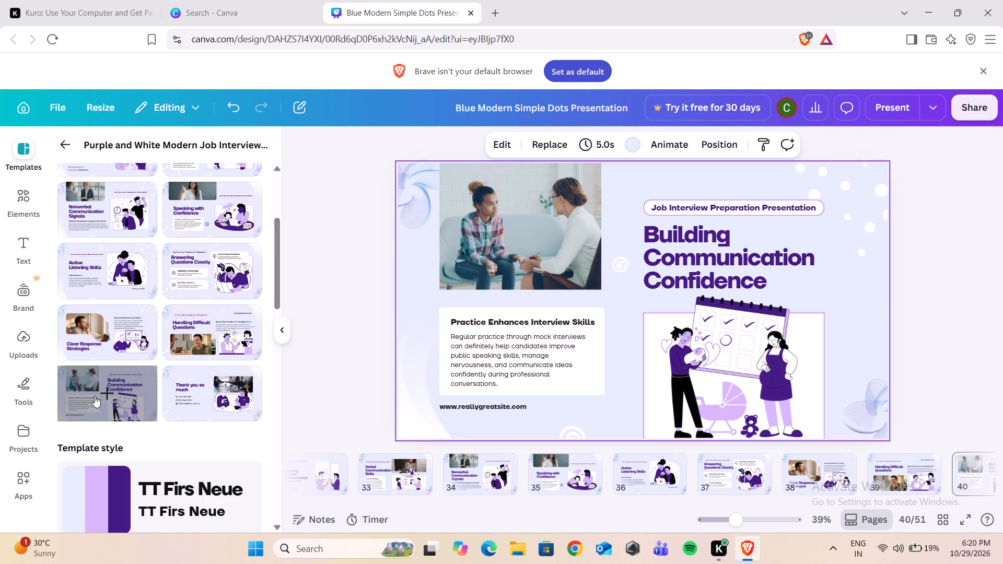
key("Right")
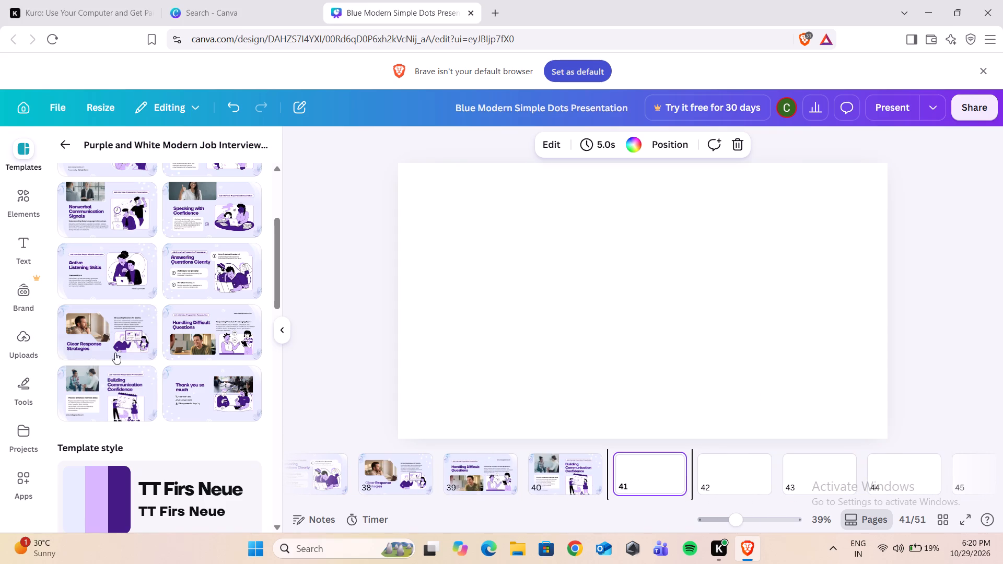
left_click(243, 389)
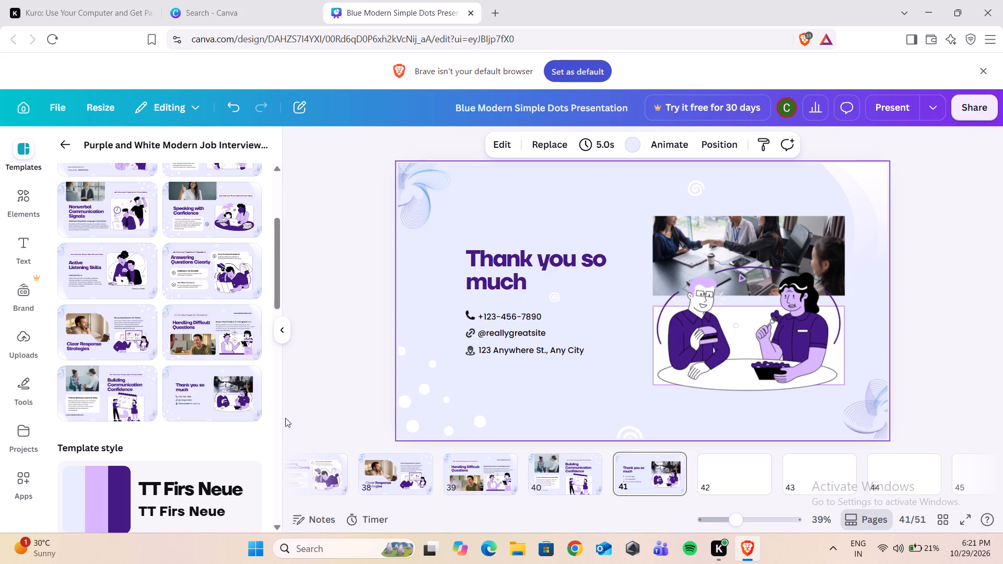
Apply the Communication Disorders cover layout from the Purple and Red Illustrated Communication Disorders template to page 42.
scroll(215, 406, "down", 4)
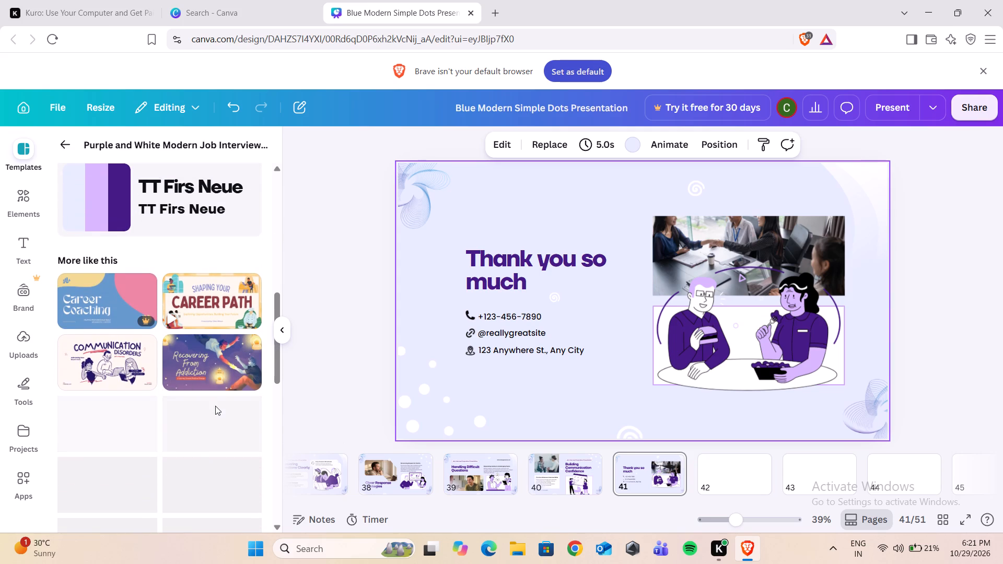
left_click(94, 366)
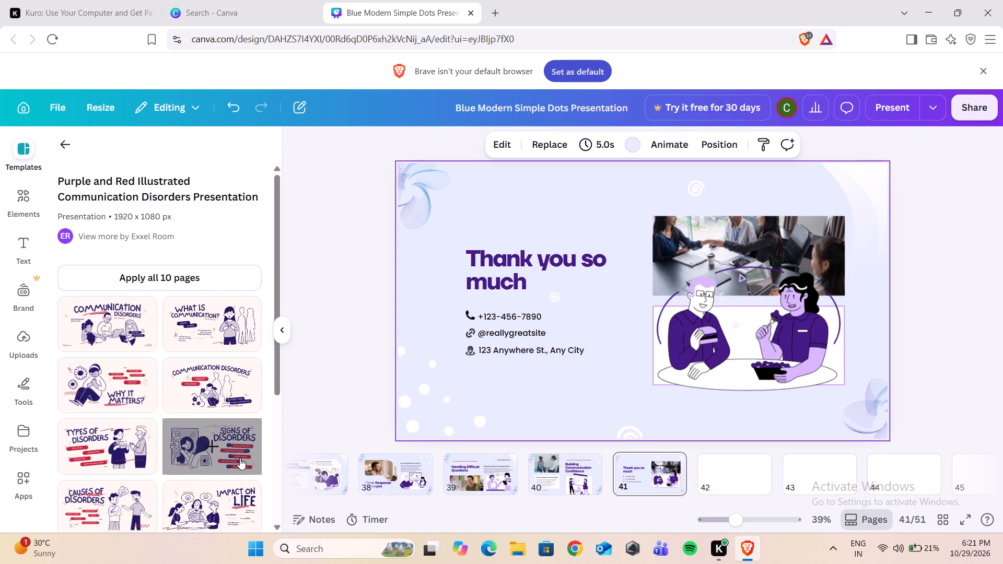
scroll(193, 455, "down", 1)
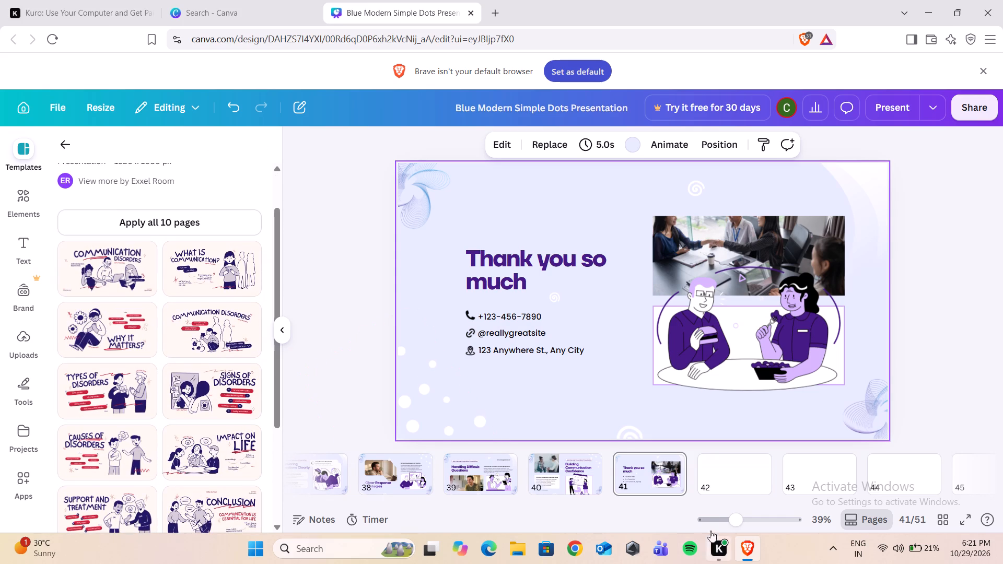
left_click(735, 481)
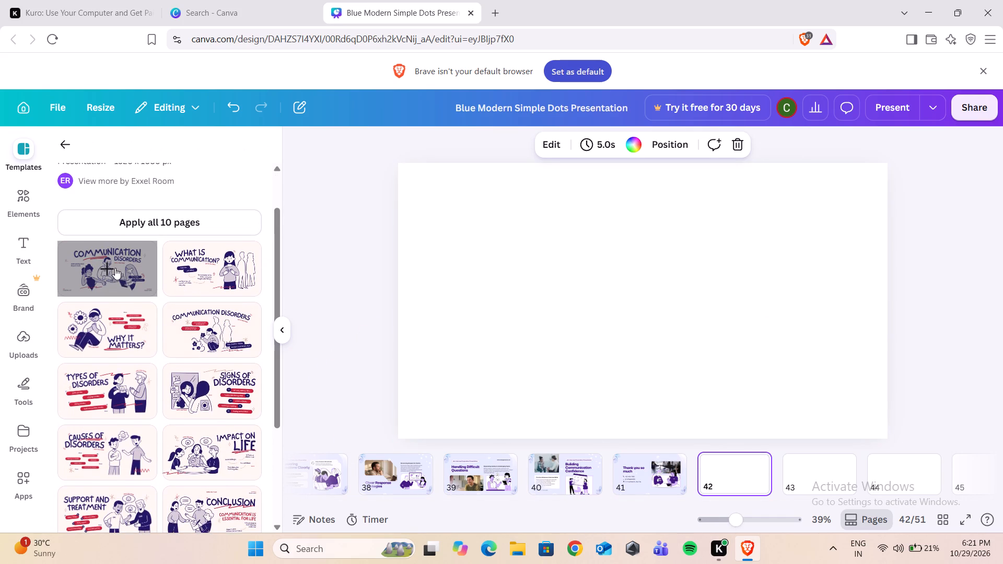
key("Right")
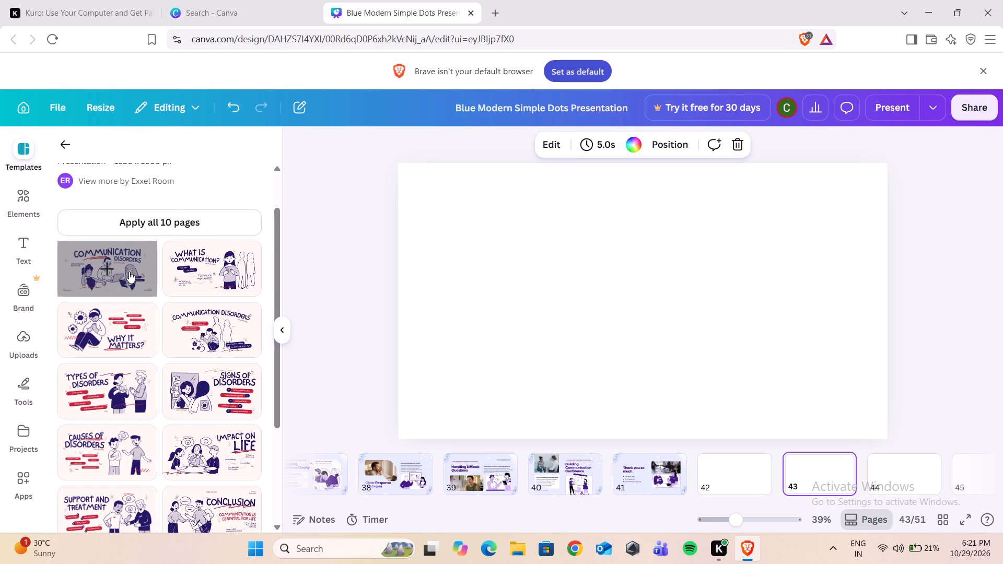
key("Left")
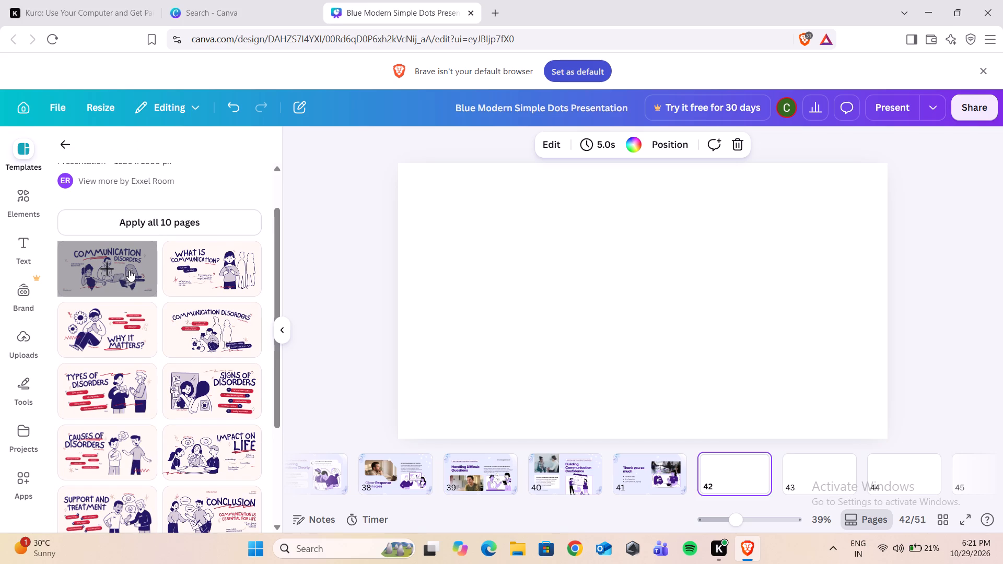
left_click(116, 257)
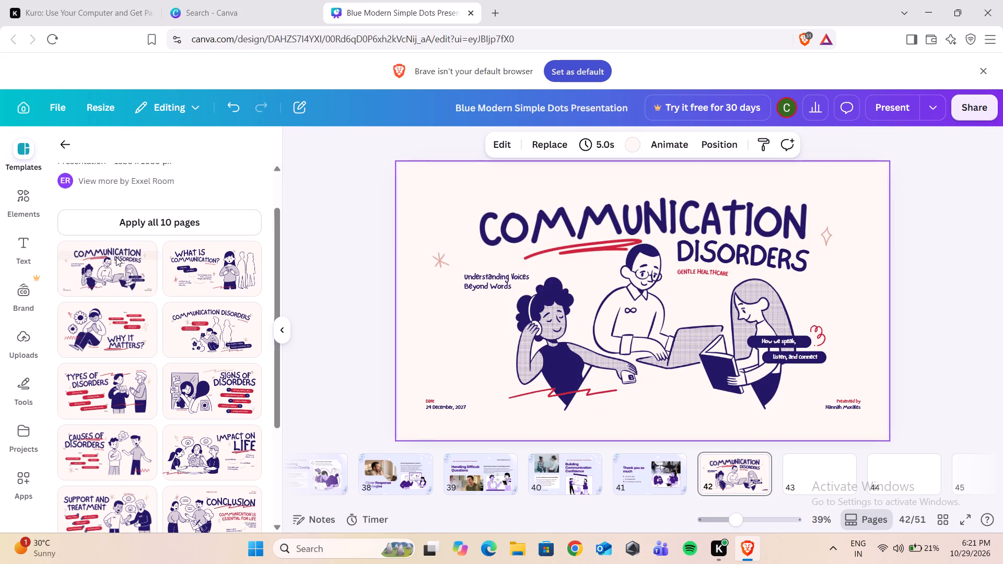
Fill pages 43 to 45 with the template's What Is Communication?, Why It Matters? and second Communication Disorders layouts, in that order.
key("Right")
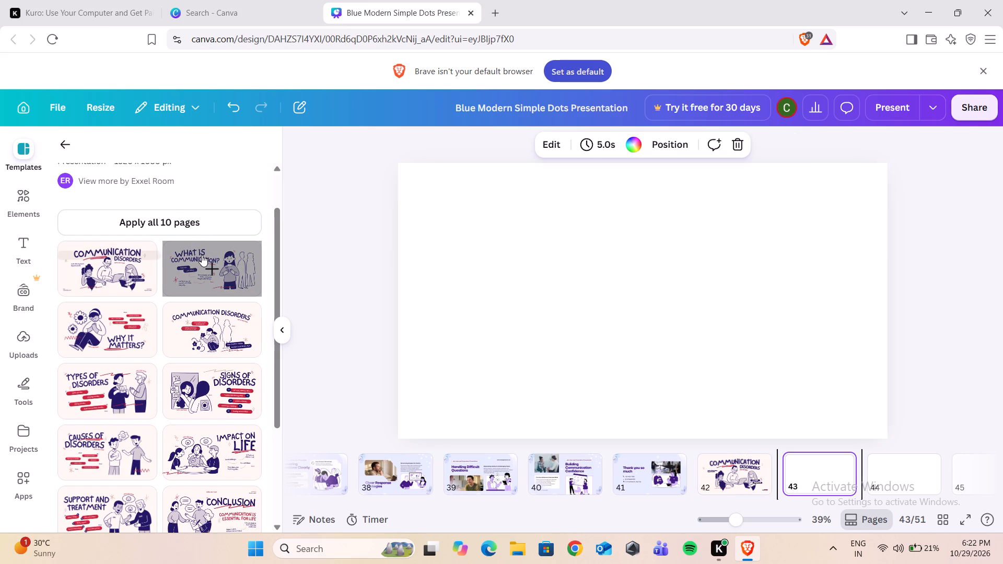
left_click(202, 255)
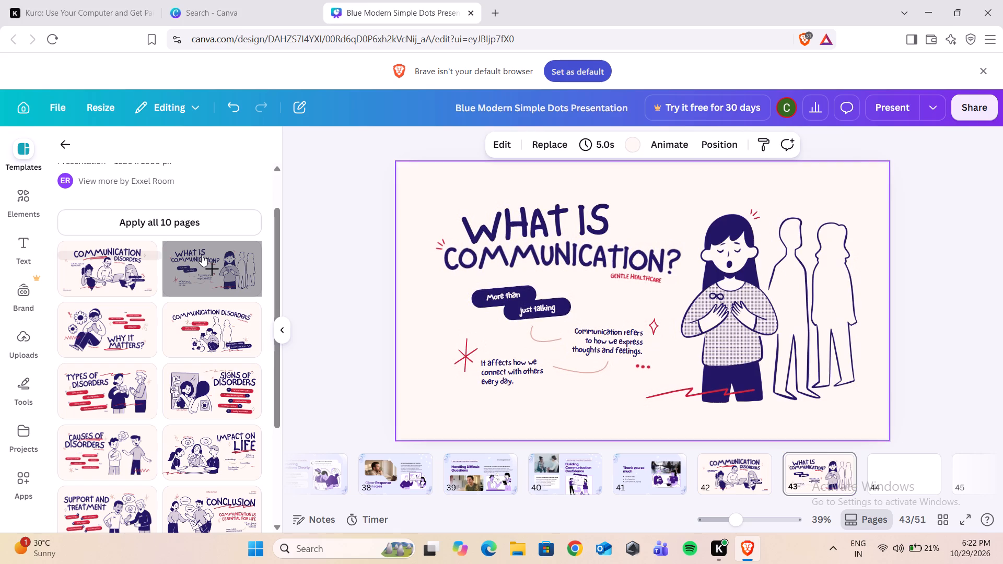
key("Right")
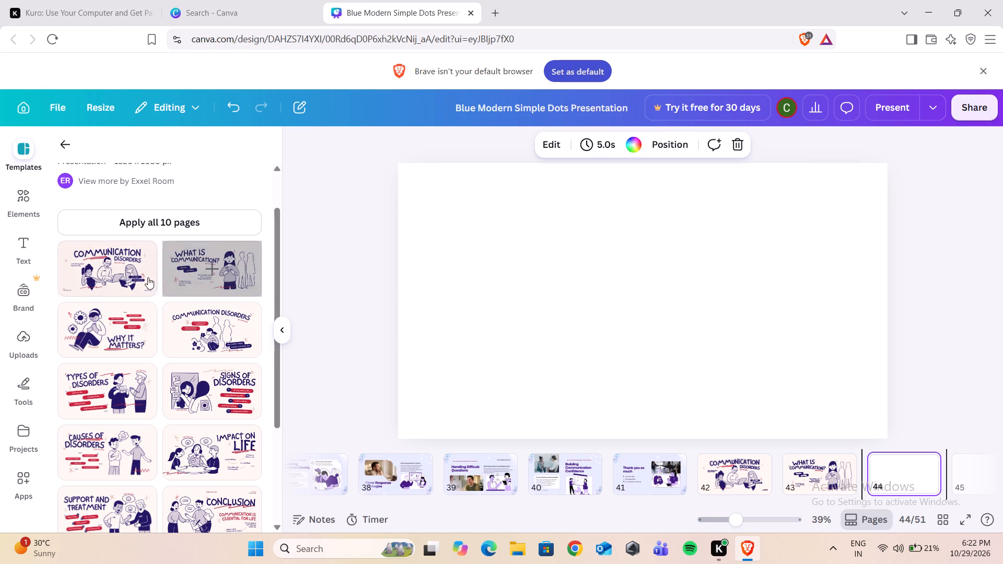
left_click(130, 297)
left_click(126, 312)
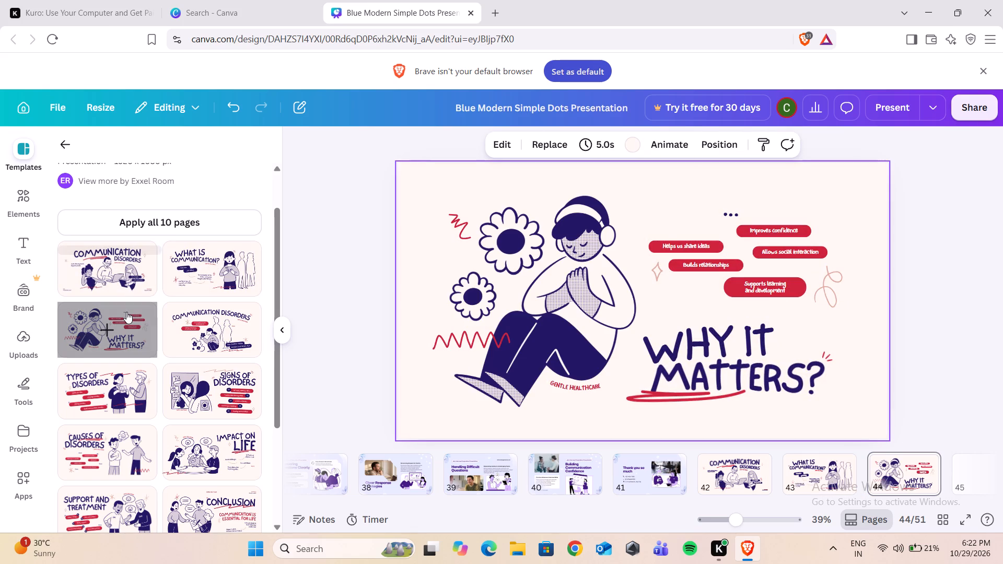
key("Right")
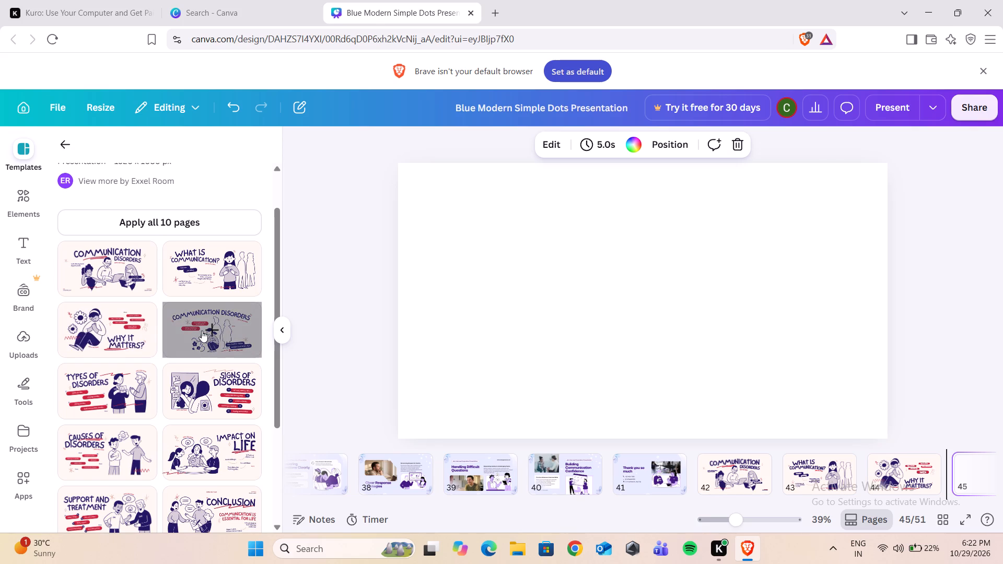
left_click(202, 331)
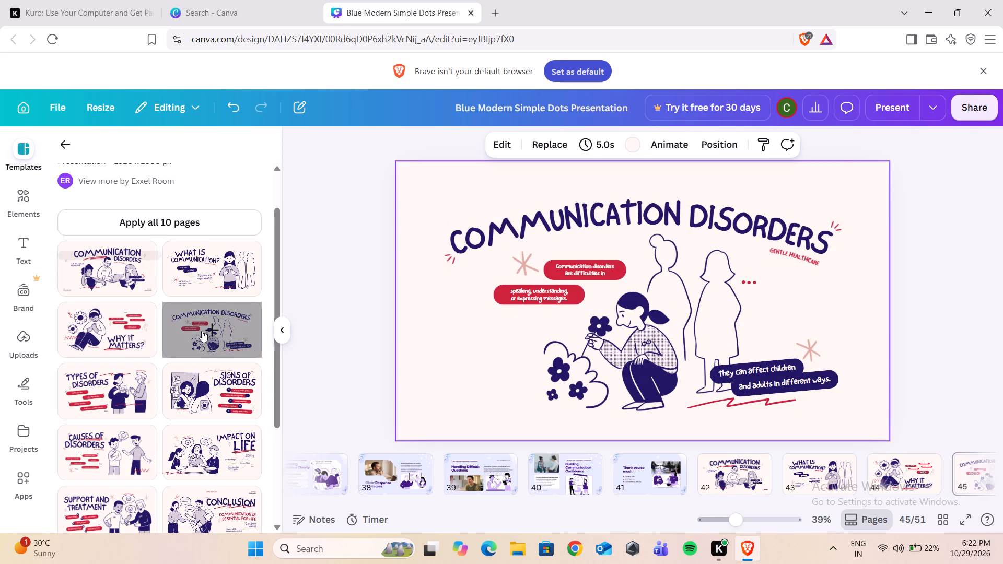
Fill pages 46 to 48 with the template's Types of Disorders, Signs of Disorders and Causes of Disorders layouts, in that order.
key("Right")
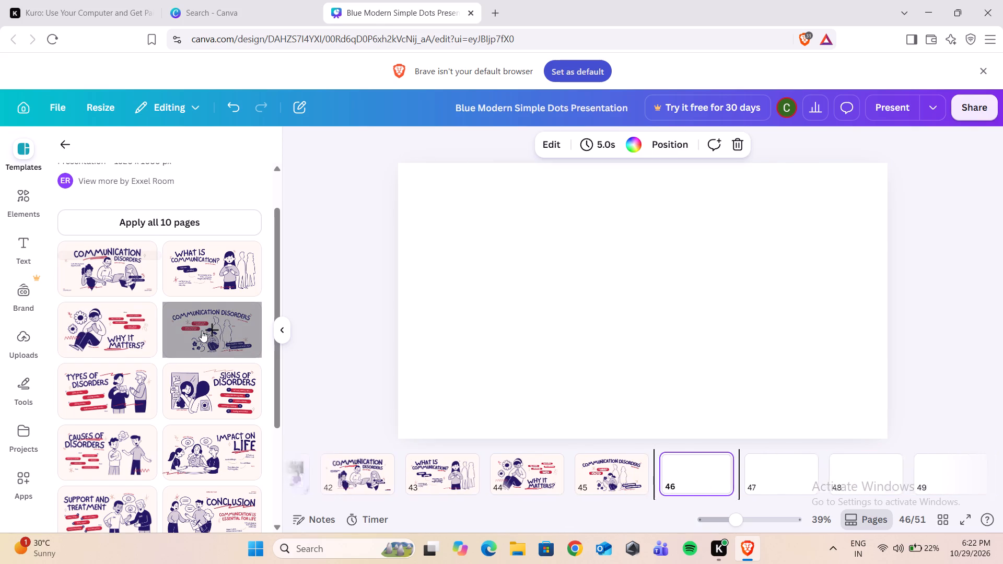
left_click(121, 378)
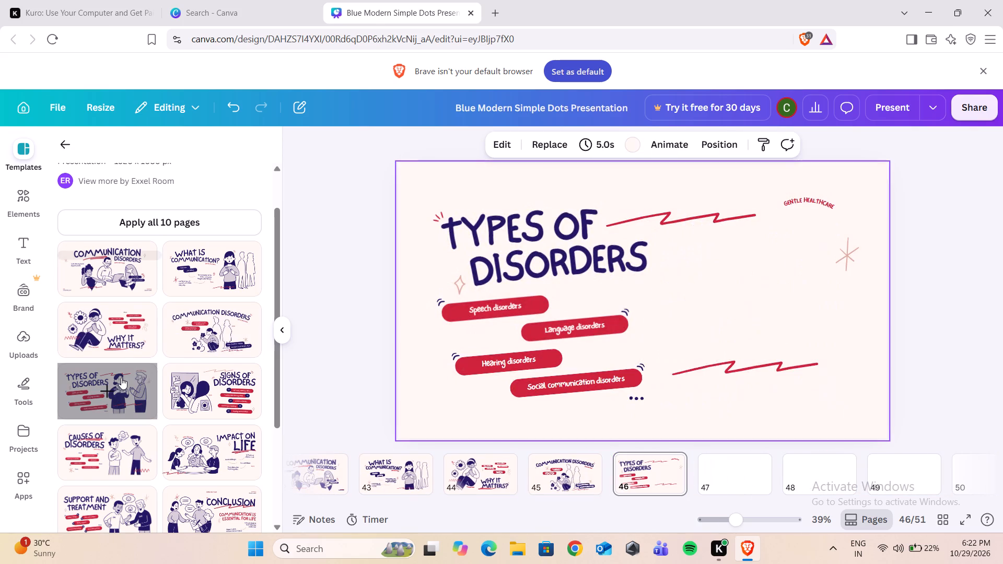
key("Right")
left_click(208, 398)
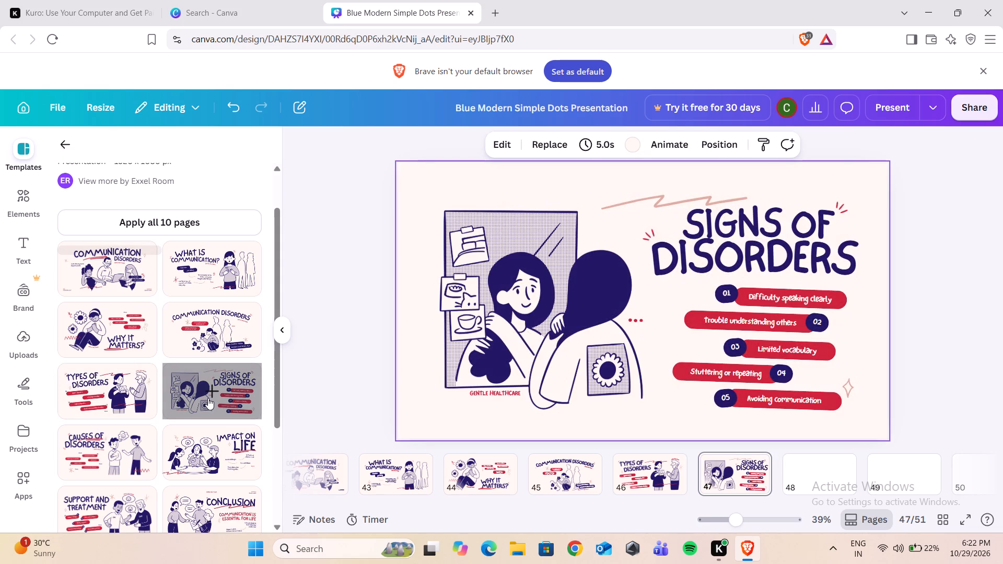
key("Right")
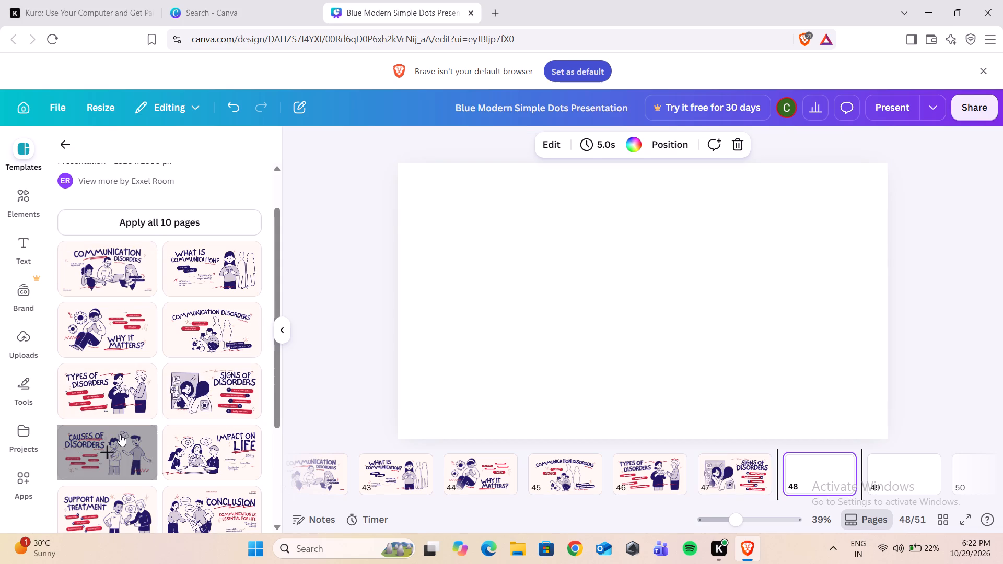
left_click(119, 434)
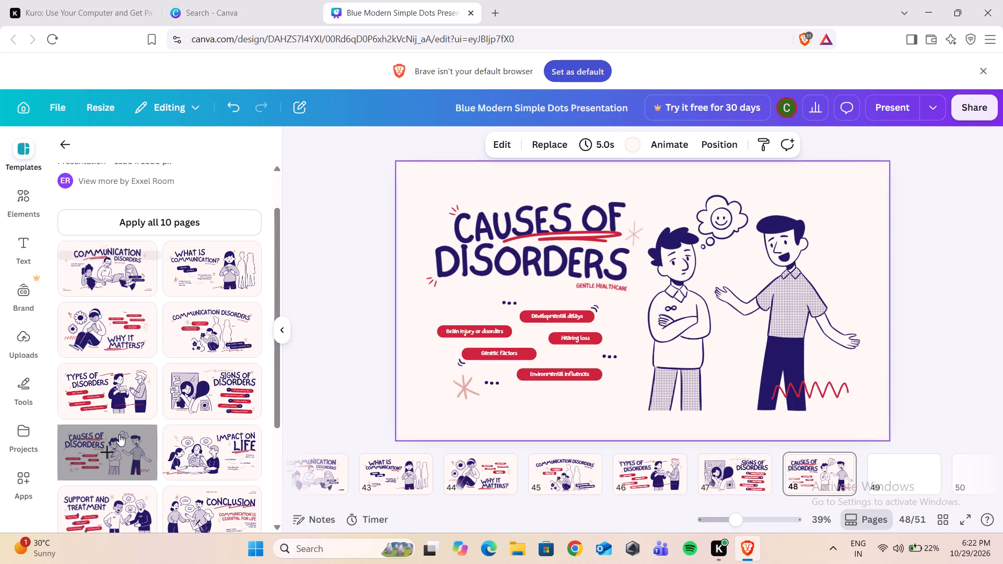
Fill pages 49 to 51 with the template's Impact on Life, Support and Treatment and Conclusion layouts, in that order.
key("Right")
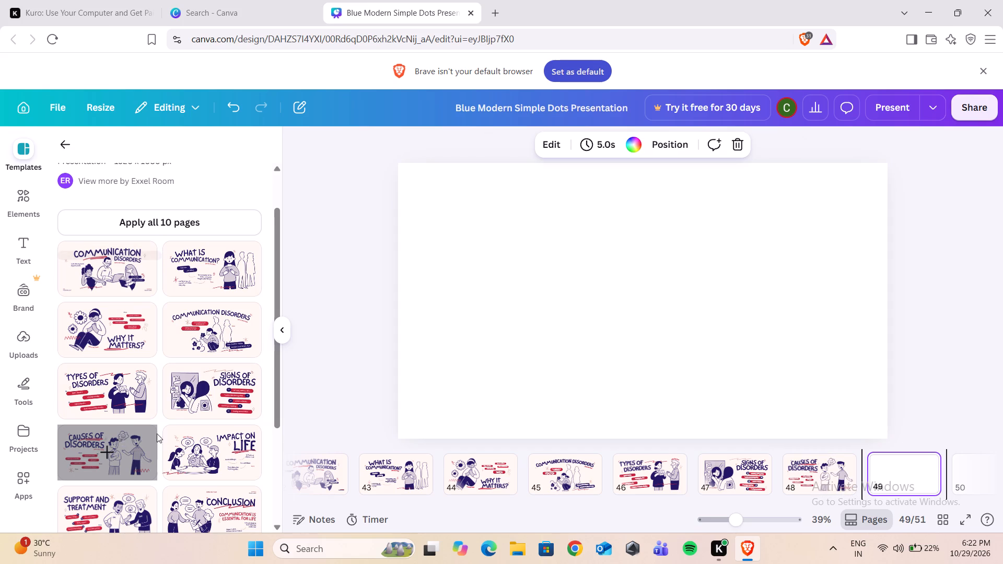
left_click(207, 452)
scroll(207, 452, "down", 1)
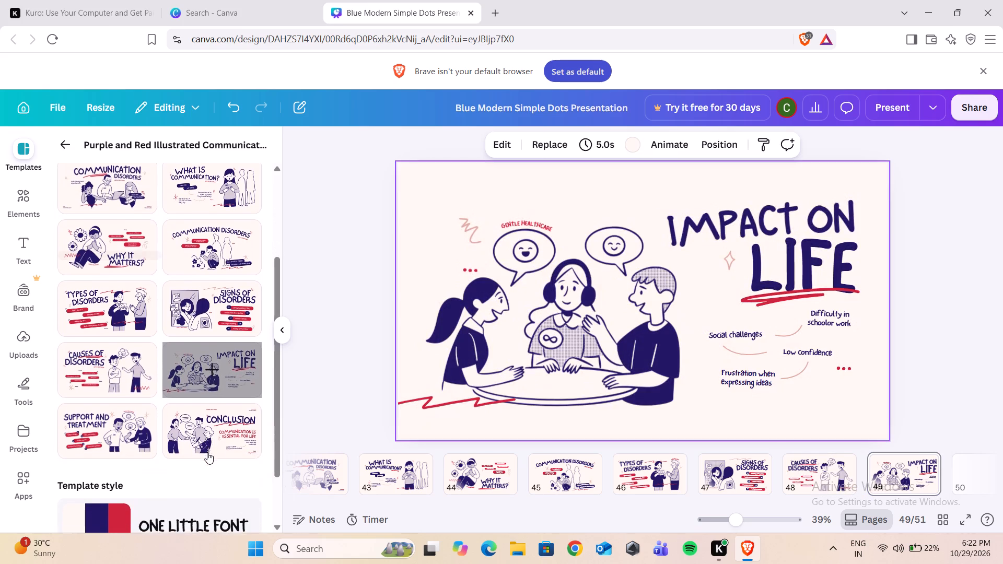
key("Right")
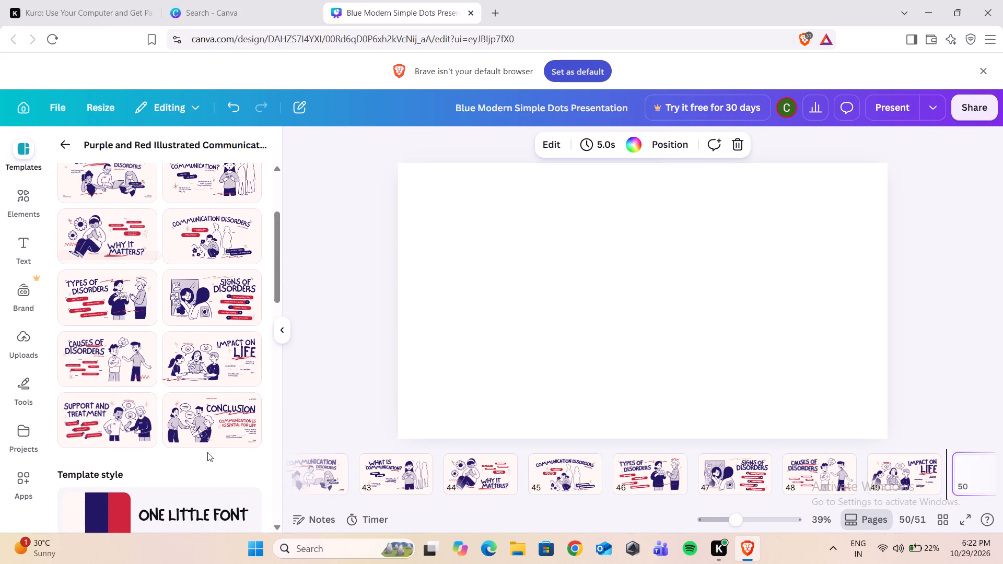
left_click(122, 412)
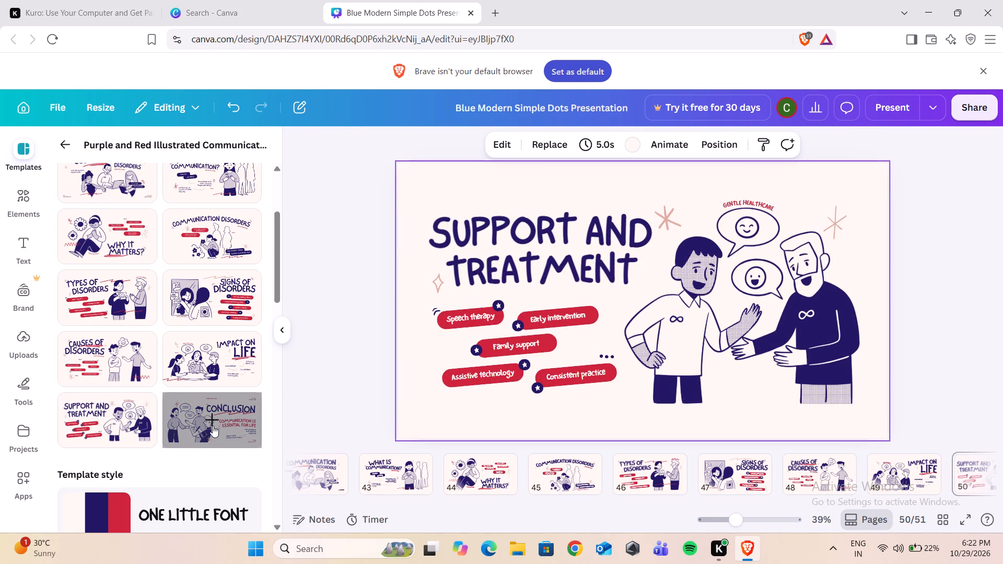
key("Right")
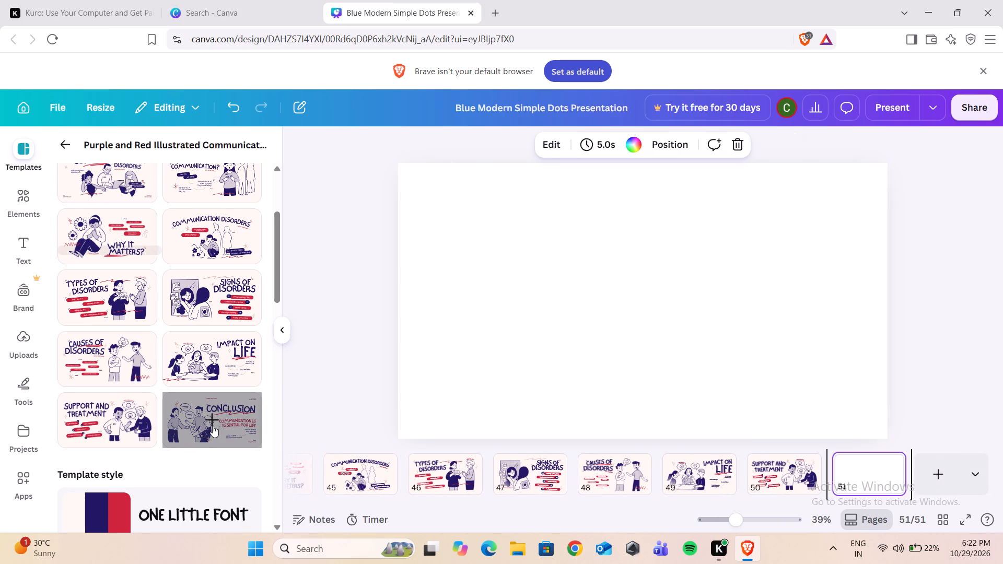
left_click(213, 423)
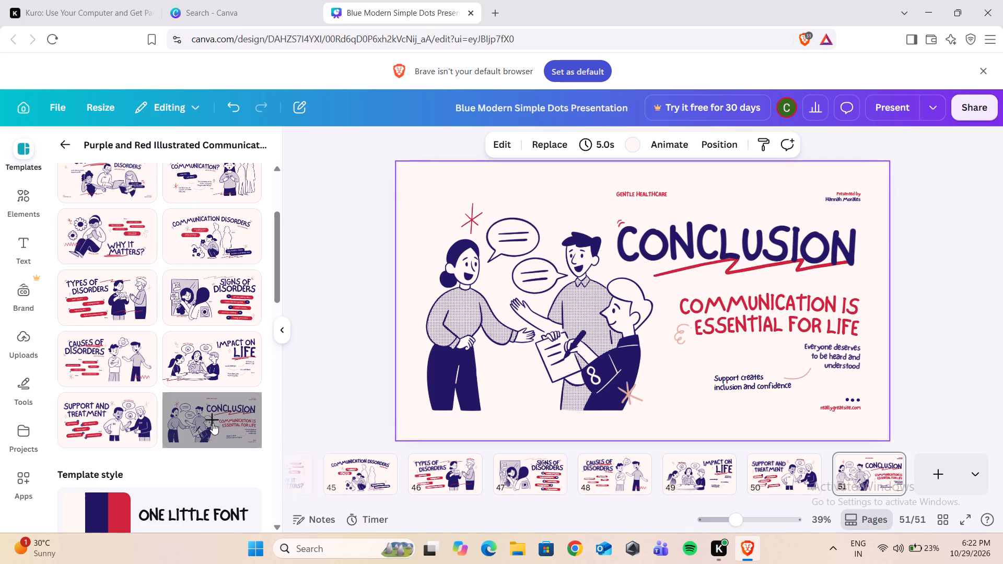
Collapse the template list and review the presentation's page thumbnails from page 1 onward.
left_click(286, 336)
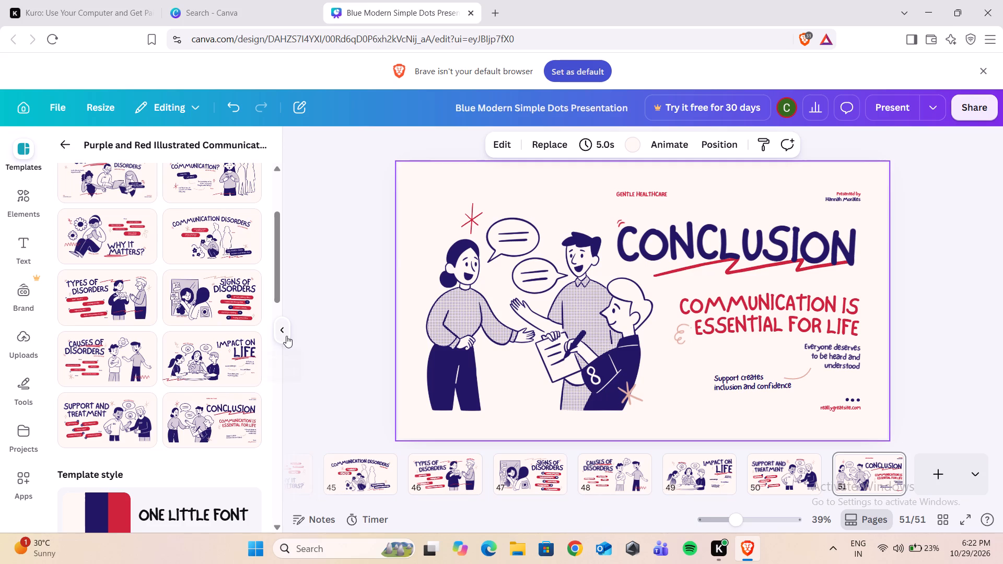
scroll(314, 467, "right", 3)
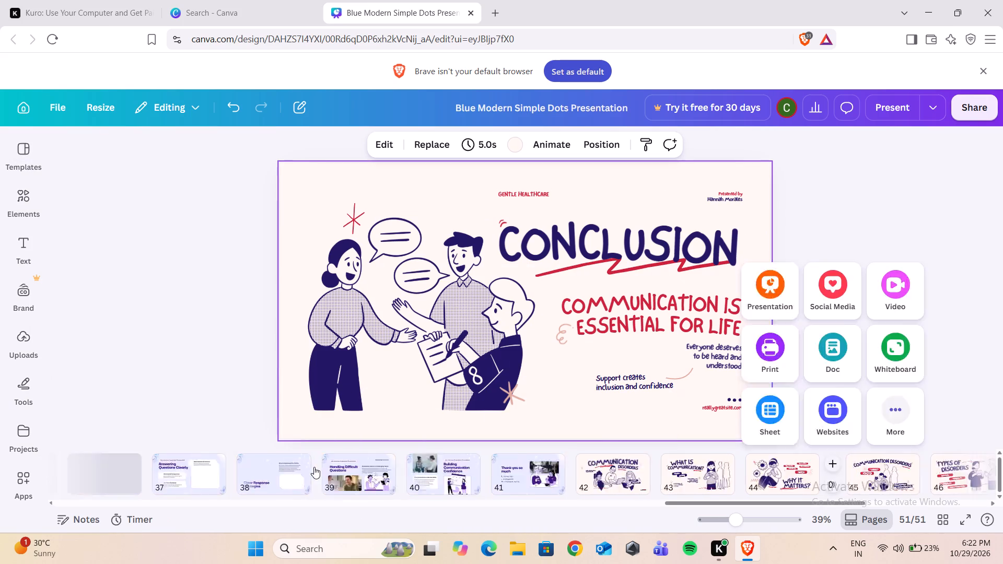
scroll(314, 467, "right", 9)
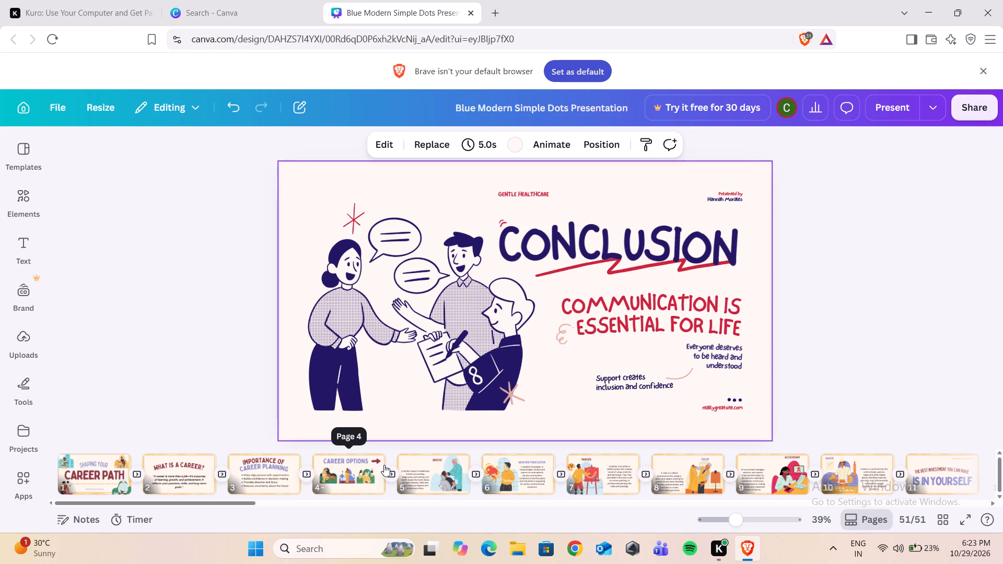
scroll(254, 480, "right", 1)
scroll(254, 480, "left", 5)
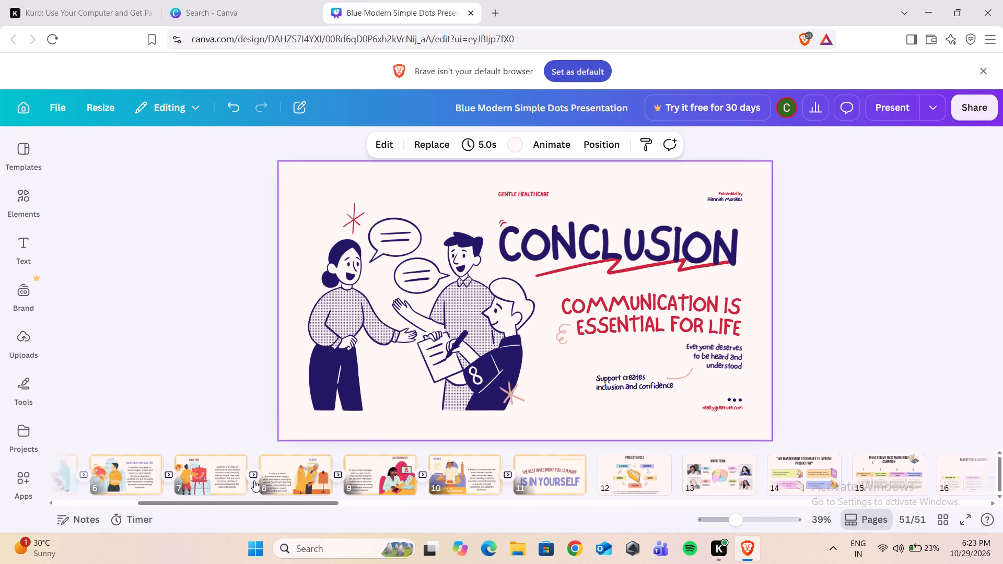
scroll(254, 480, "left", 17)
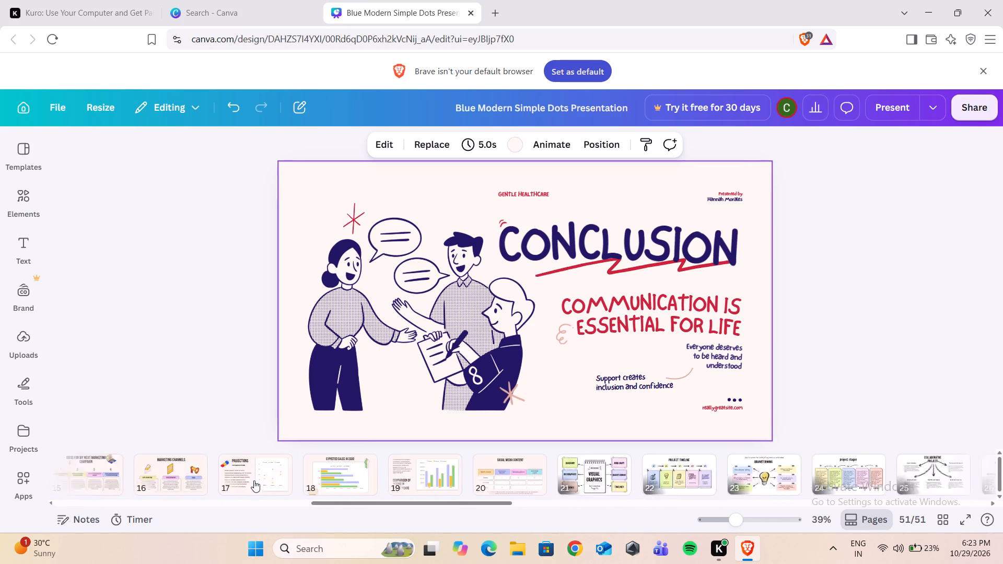
scroll(254, 480, "left", 9)
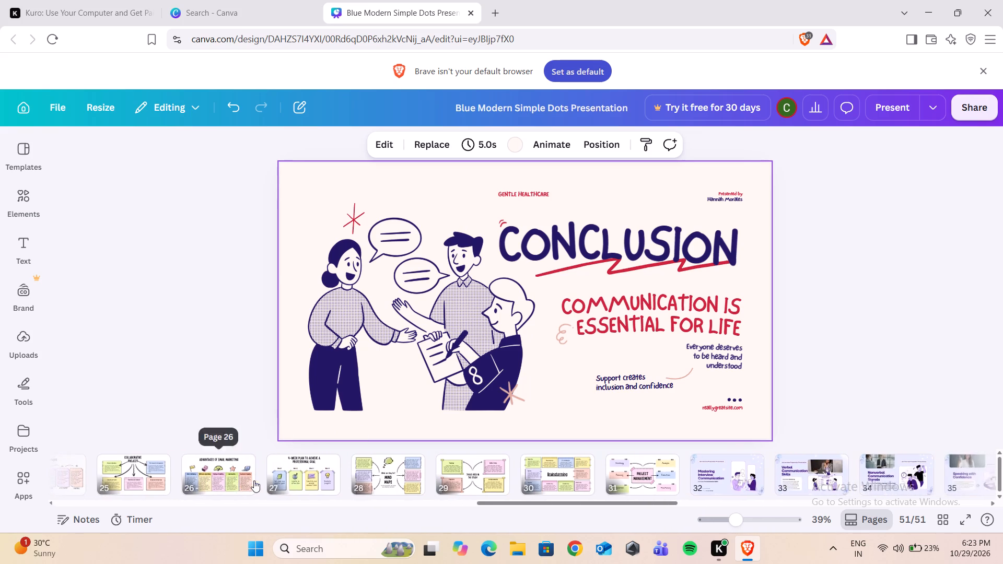
scroll(254, 480, "left", 3)
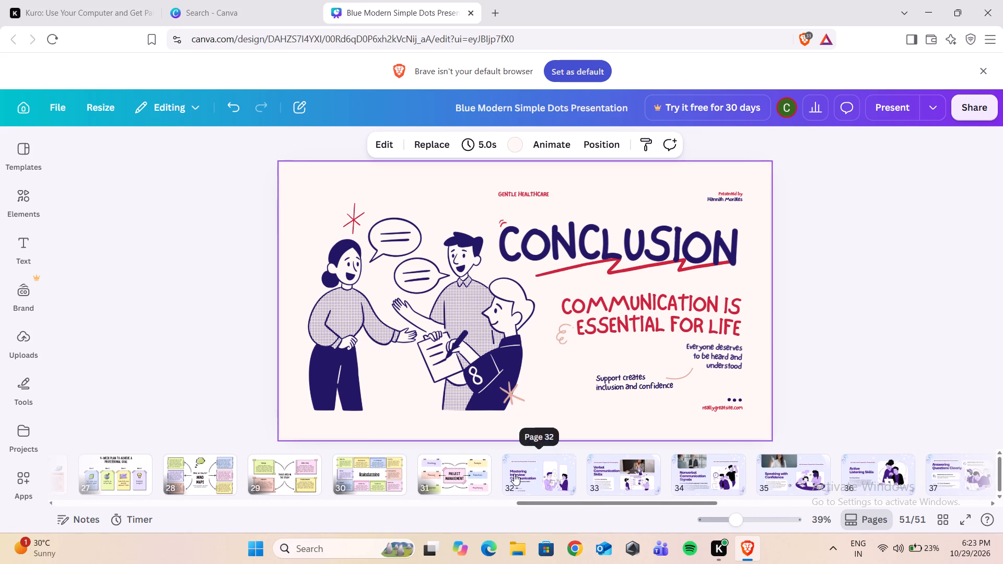
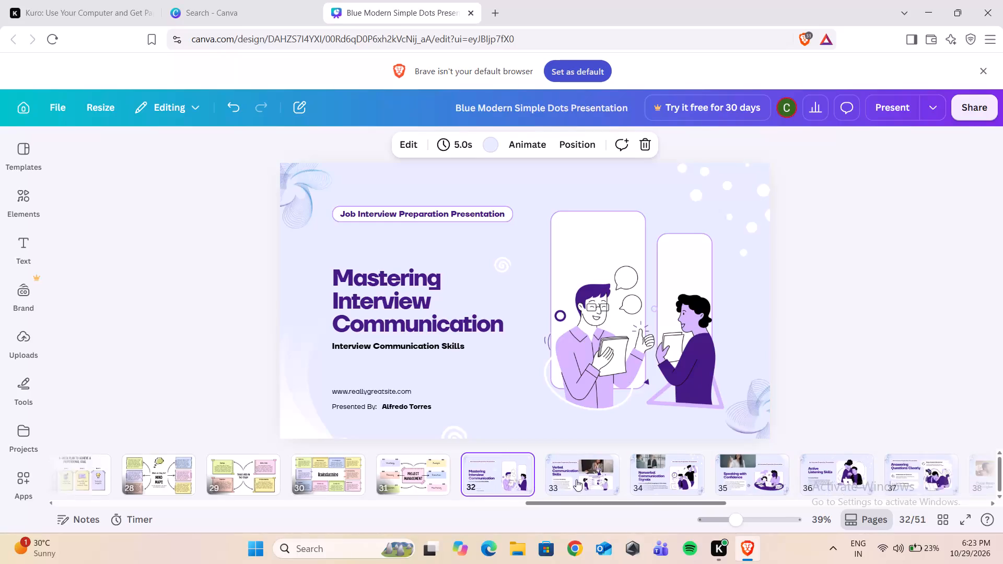
On page 32, move the large white frame past the page's right edge and place the smaller white frame behind the man.
scroll(576, 479, "left", 3)
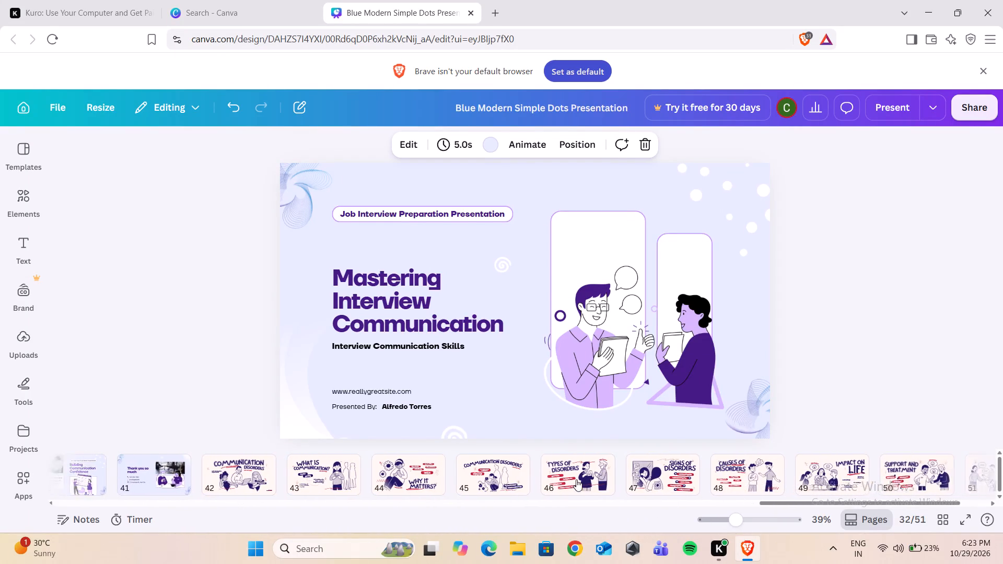
scroll(576, 479, "left", 3)
scroll(576, 479, "right", 7)
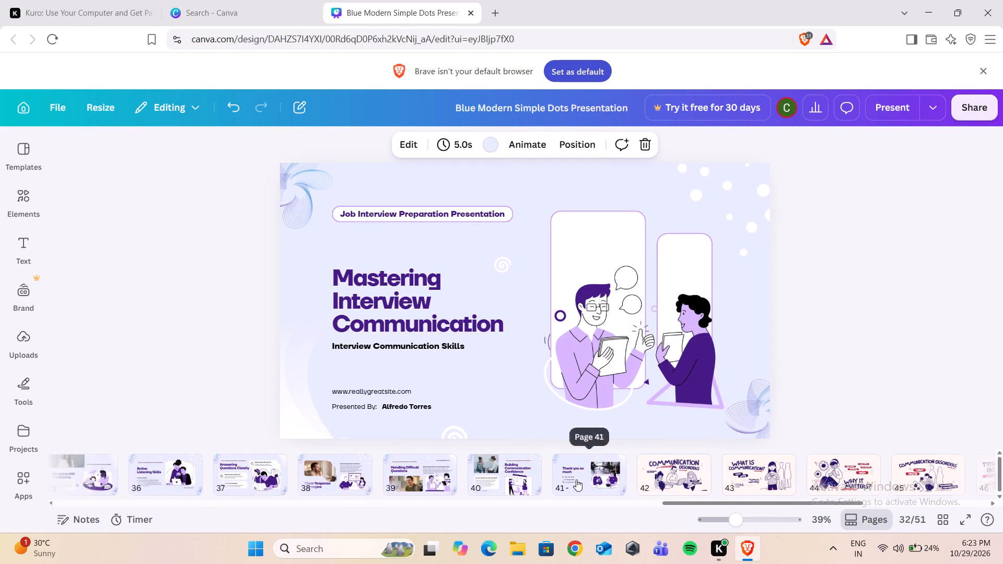
scroll(576, 479, "right", 3)
left_click(229, 462)
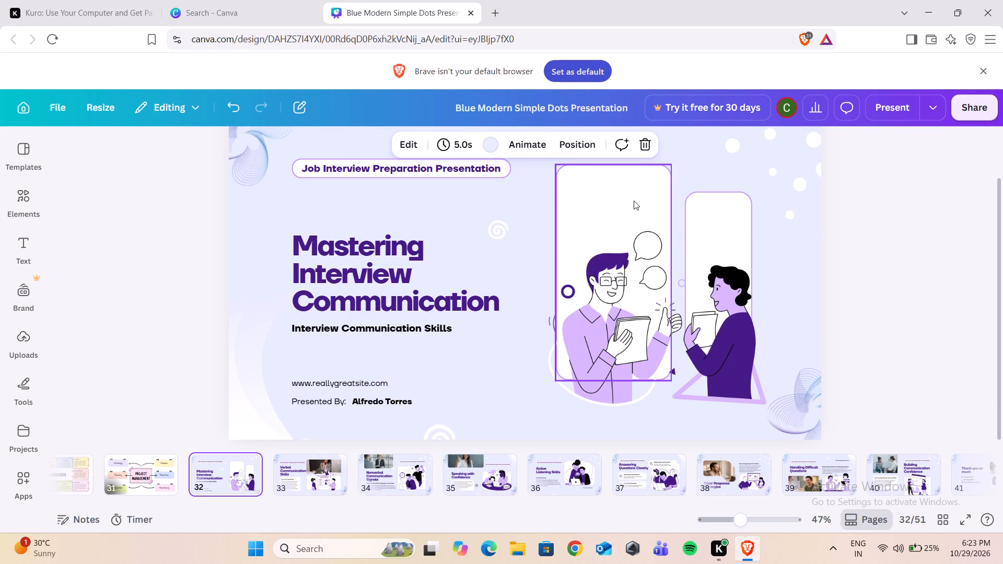
left_click_drag(632, 197, 837, 227)
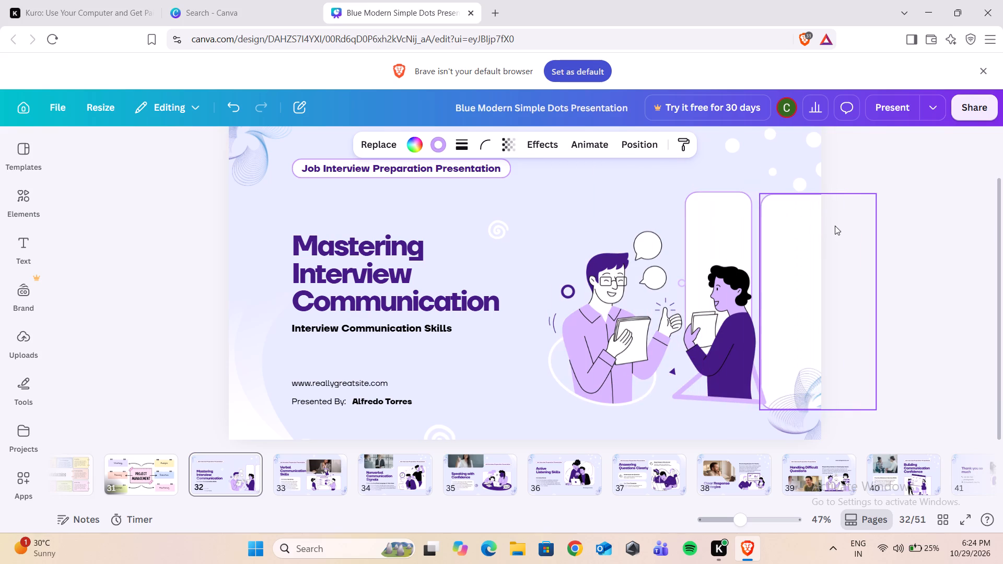
left_click_drag(740, 218, 652, 219)
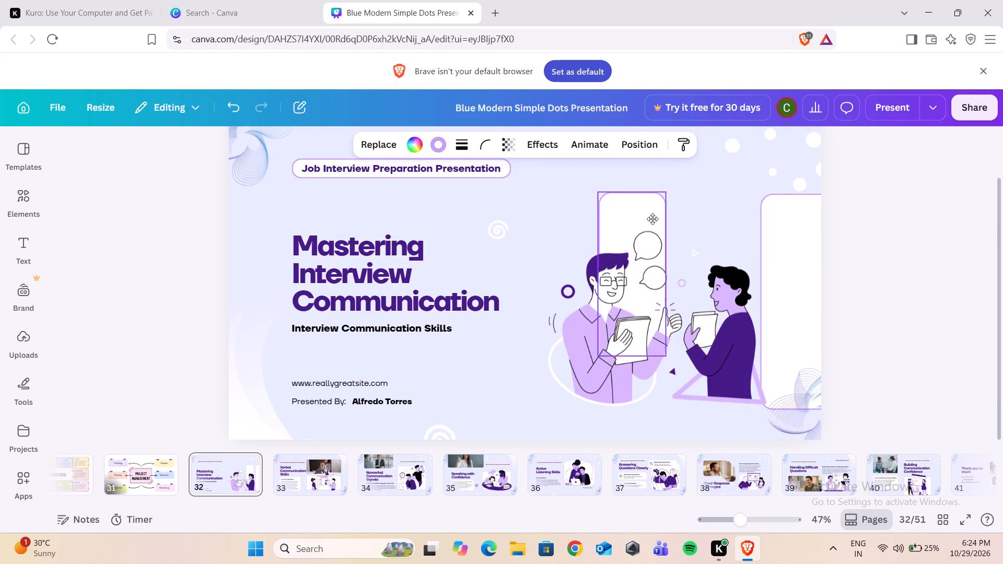
left_click_drag(652, 219, 628, 234)
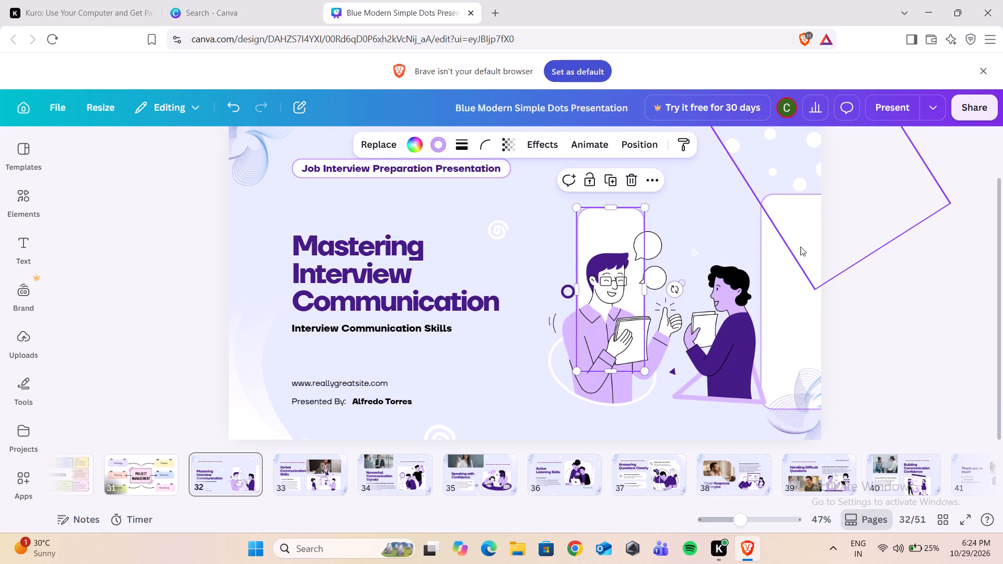
Shift the white dot cluster slightly inward and place the large white frame behind the man, around the smaller frame.
left_click_drag(800, 246, 751, 232)
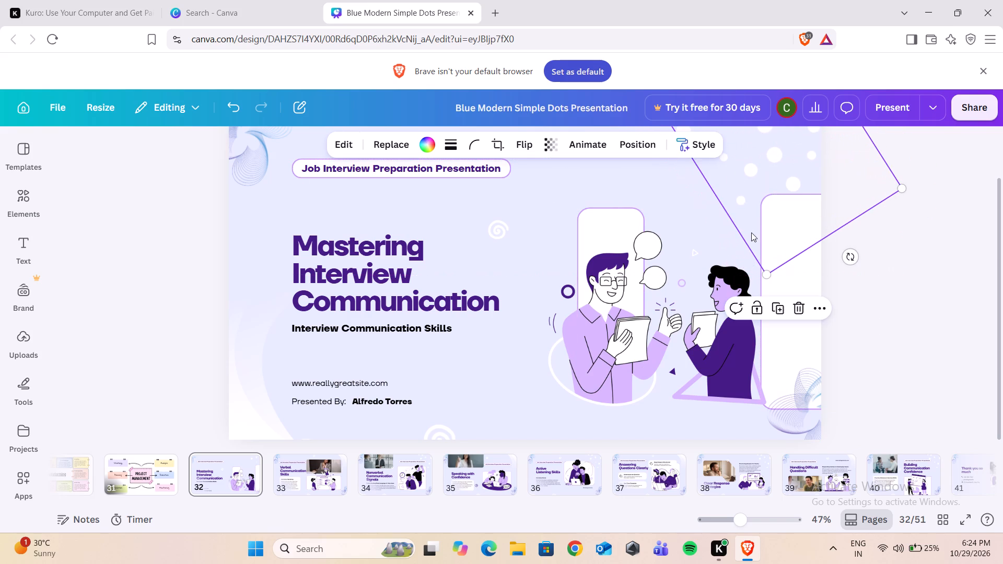
left_click_drag(794, 274, 710, 264)
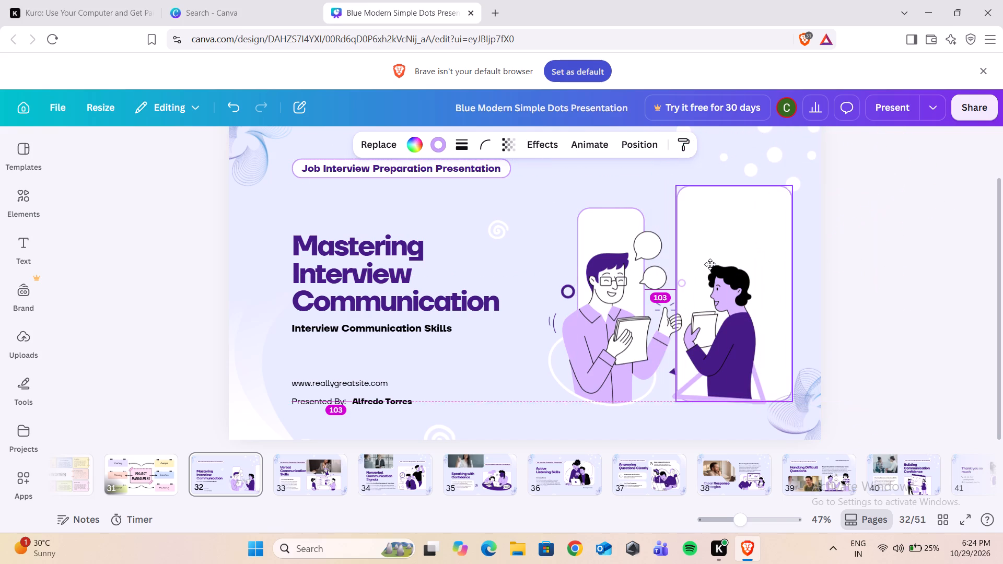
left_click_drag(710, 264, 709, 267)
left_click_drag(704, 266, 623, 263)
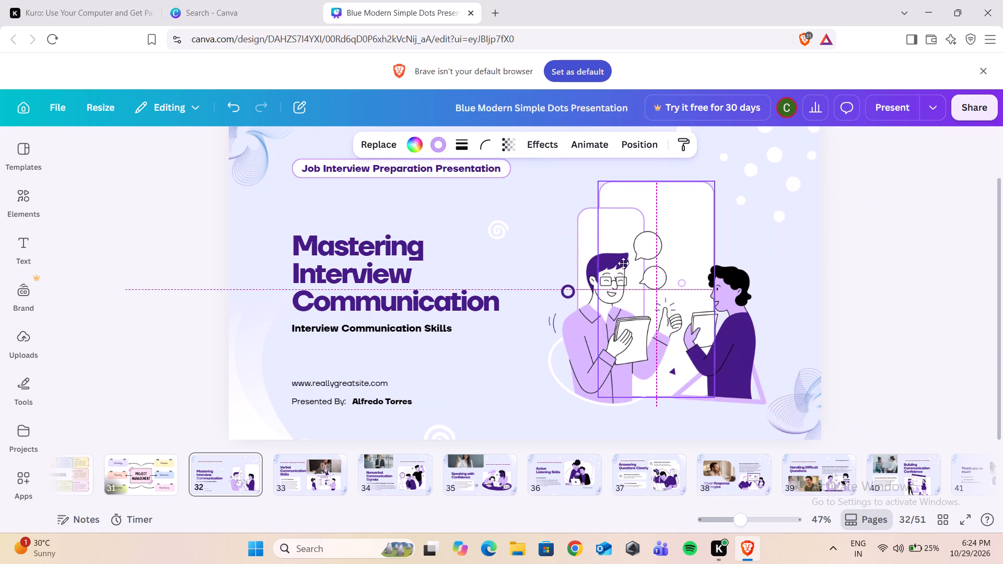
left_click_drag(623, 263, 587, 264)
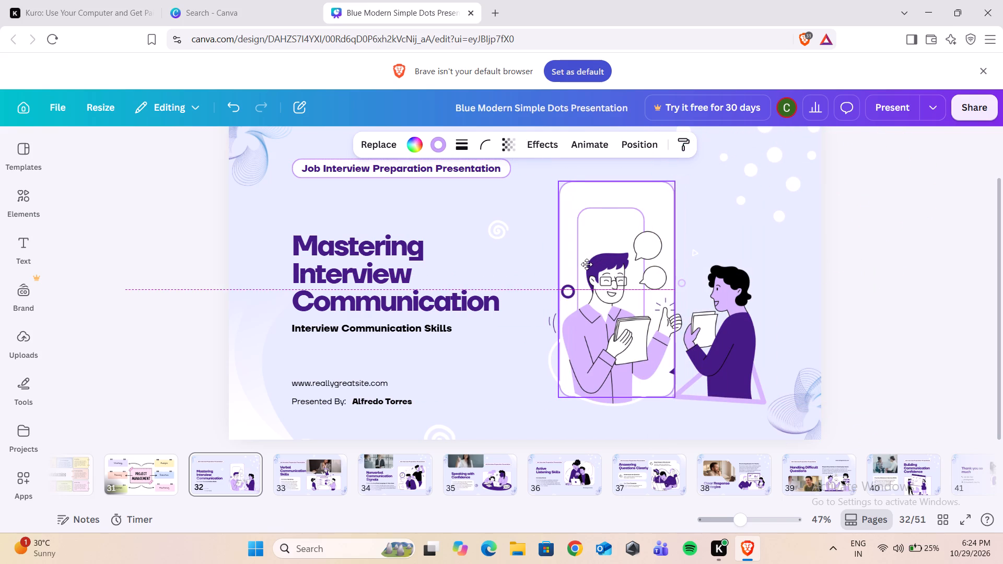
left_click_drag(587, 264, 592, 266)
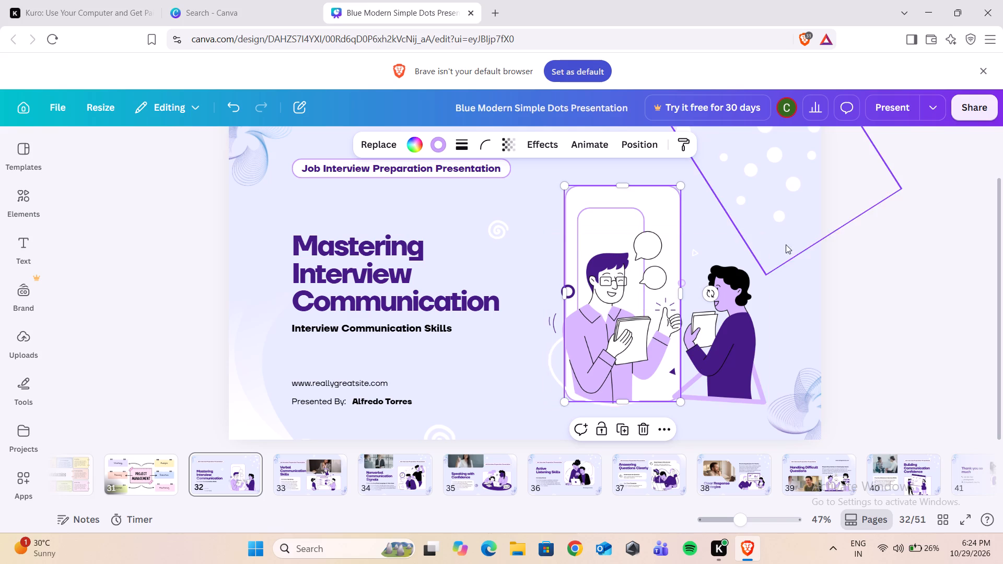
Replace the presenter's name after "Presented By:" on page 32 with a different name.
scroll(487, 406, "down", 1)
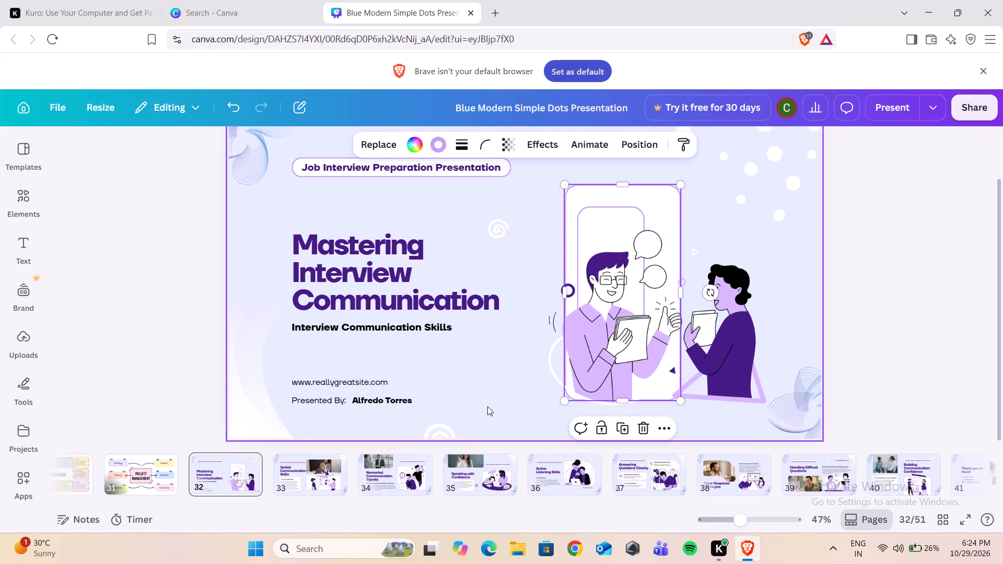
scroll(487, 406, "down", 1)
double_click(417, 396)
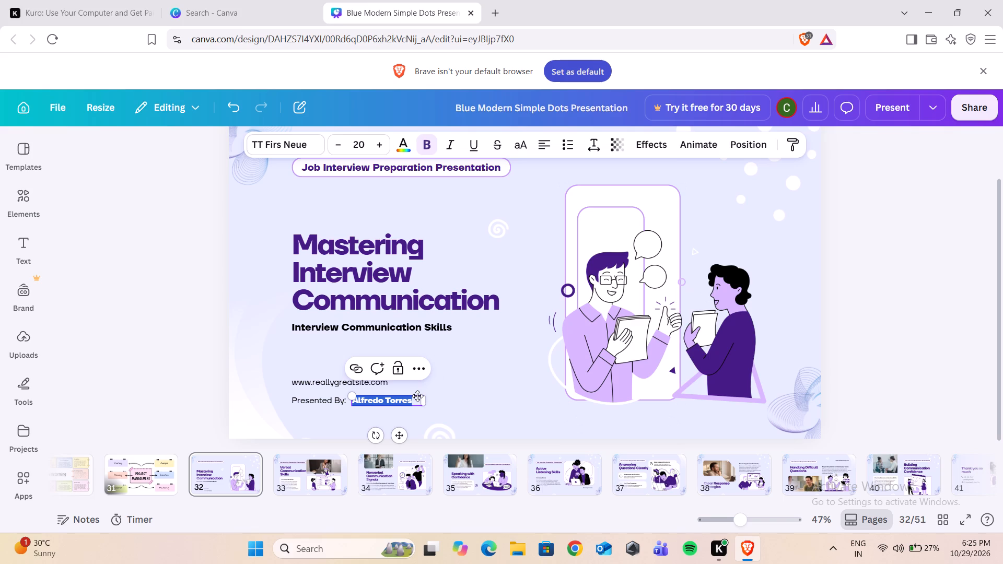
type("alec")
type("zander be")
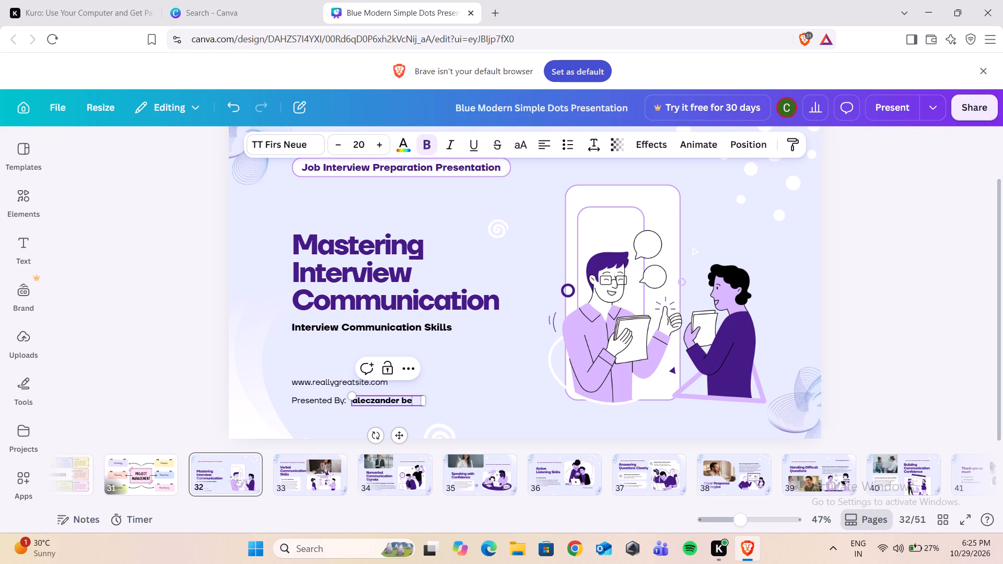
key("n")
left_click(289, 354)
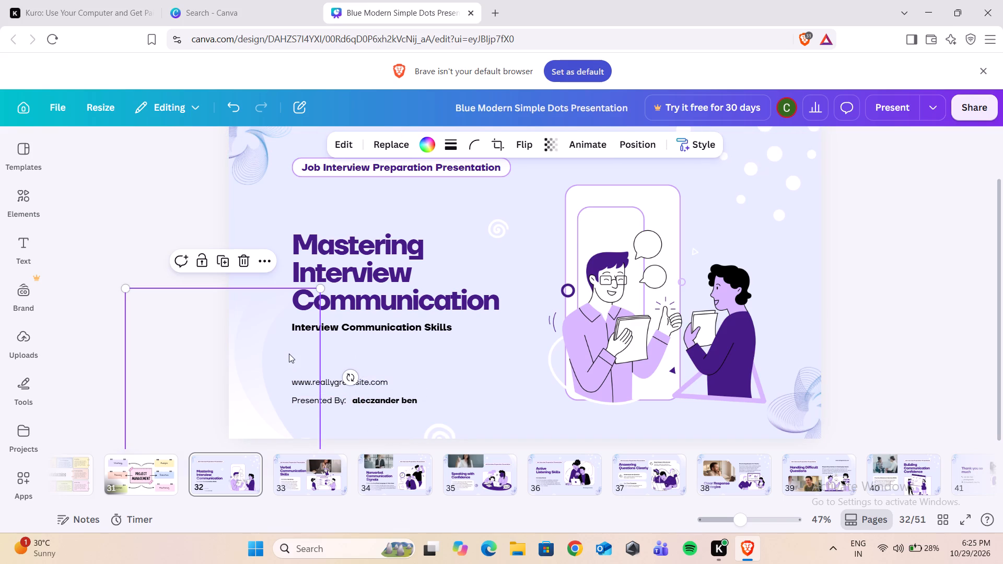
left_click(170, 362)
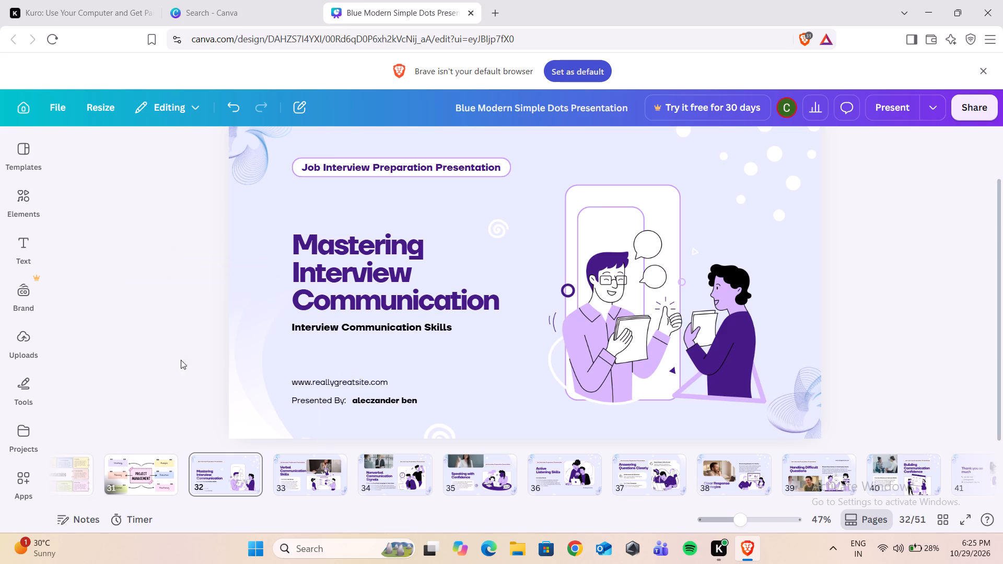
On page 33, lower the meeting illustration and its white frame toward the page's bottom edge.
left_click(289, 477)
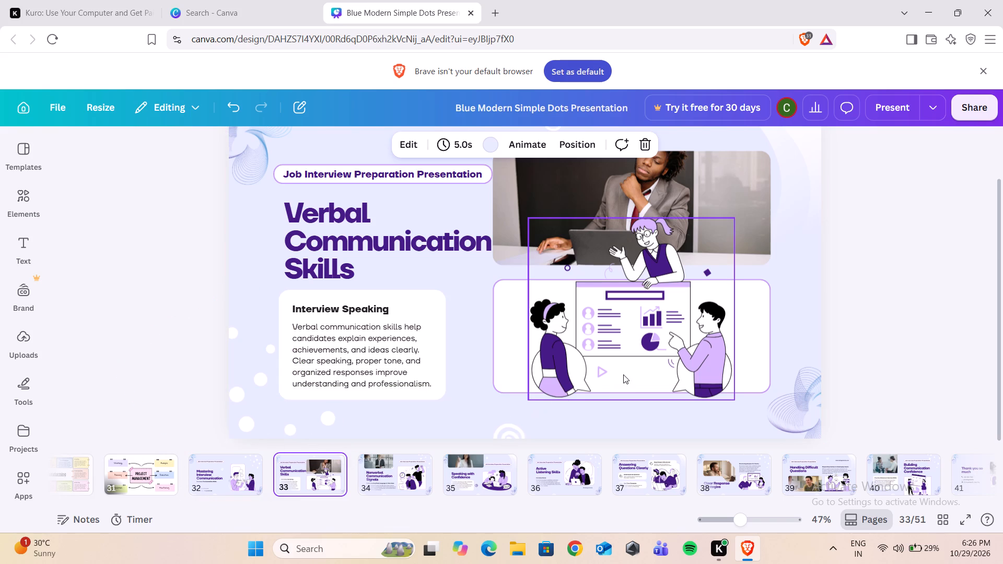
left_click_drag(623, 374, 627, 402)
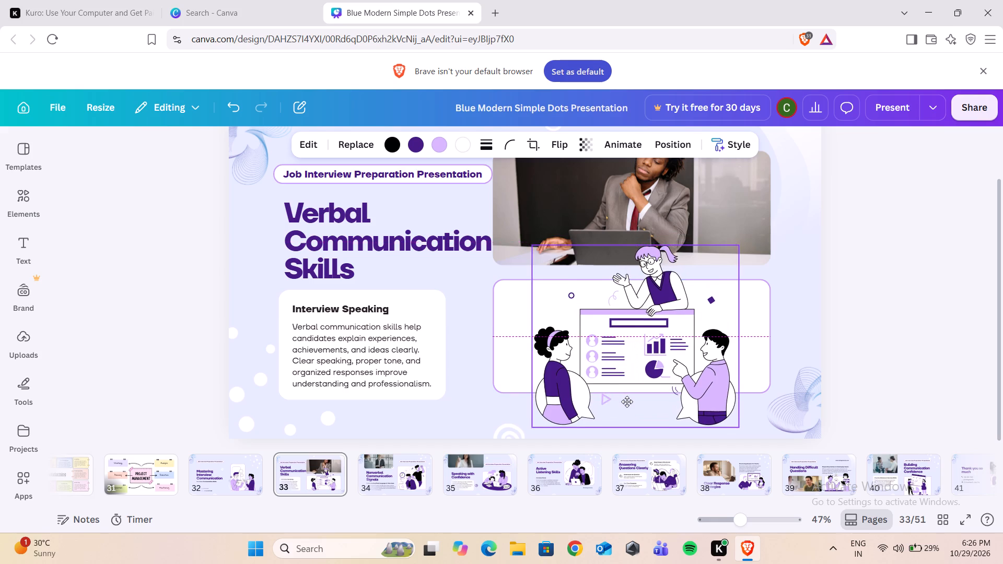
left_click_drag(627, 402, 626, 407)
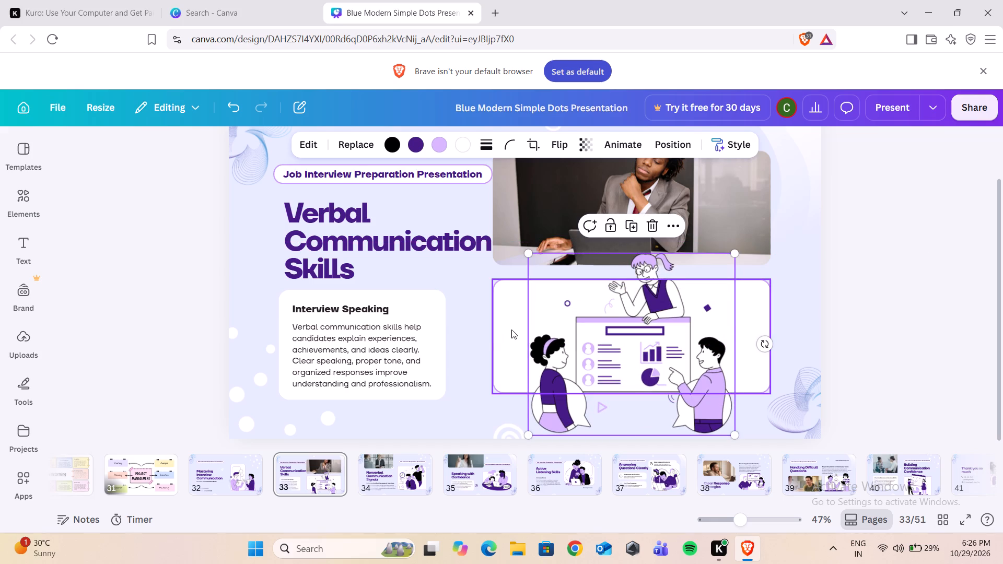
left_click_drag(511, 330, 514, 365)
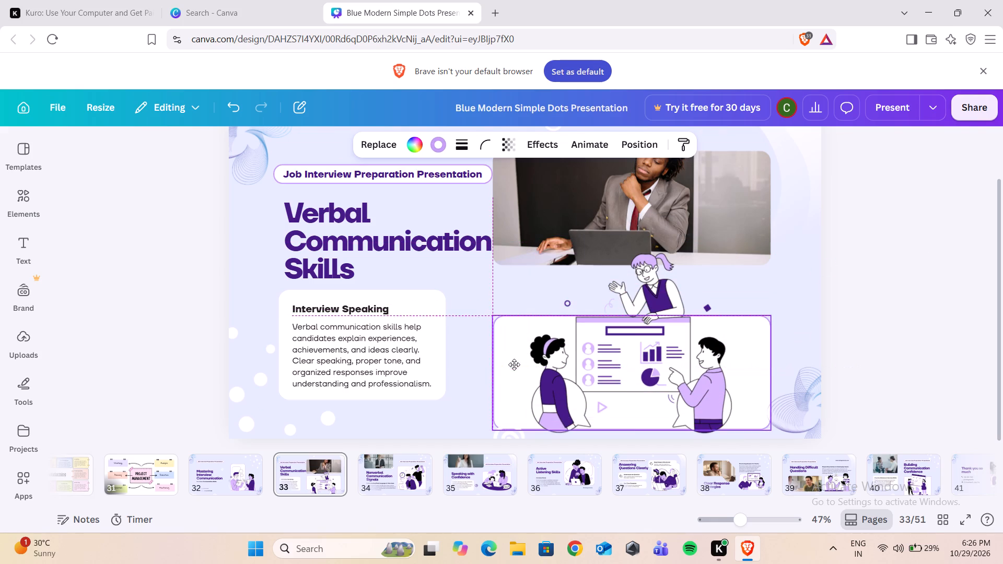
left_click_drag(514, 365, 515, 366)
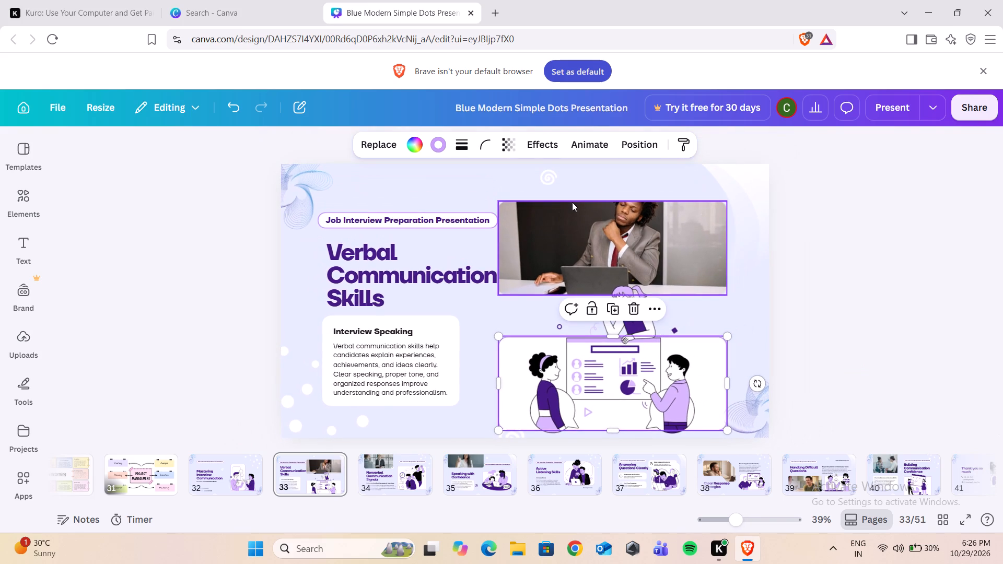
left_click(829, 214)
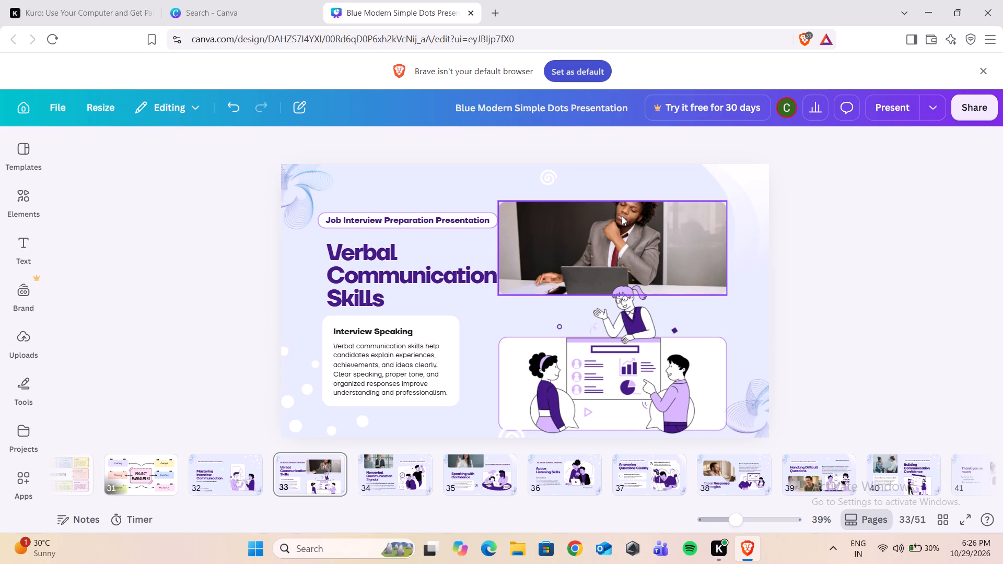
Swap the photo and the framed meeting illustration on page 33, placing the illustration and its frame above the photo.
left_click_drag(622, 219, 759, 250)
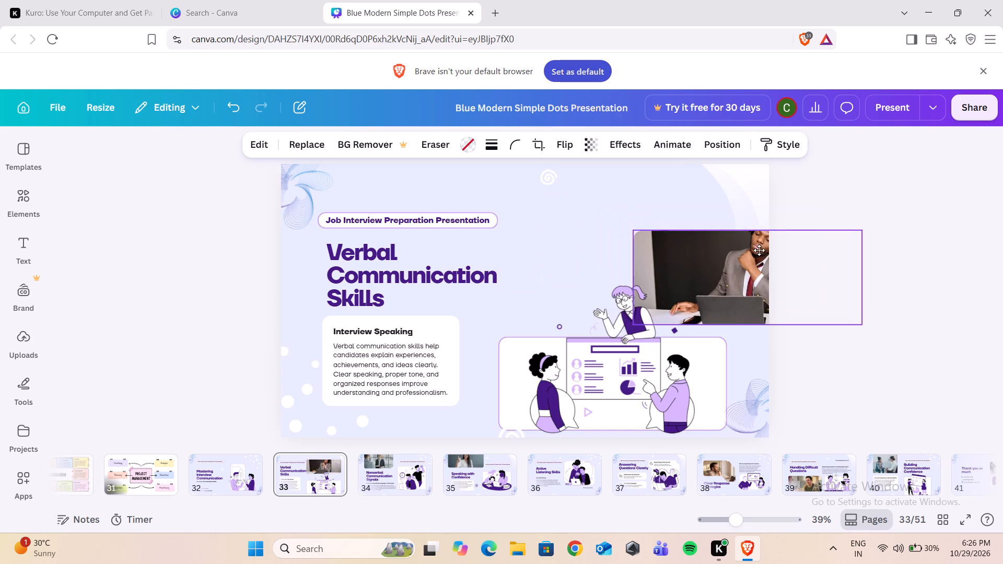
left_click_drag(759, 250, 760, 251)
left_click_drag(605, 384, 598, 365)
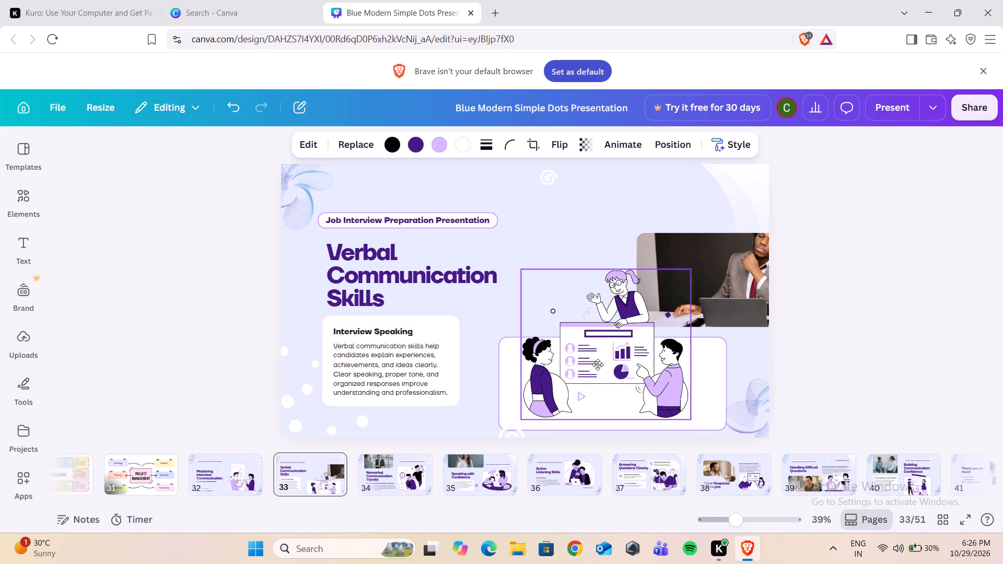
left_click_drag(598, 365, 607, 269)
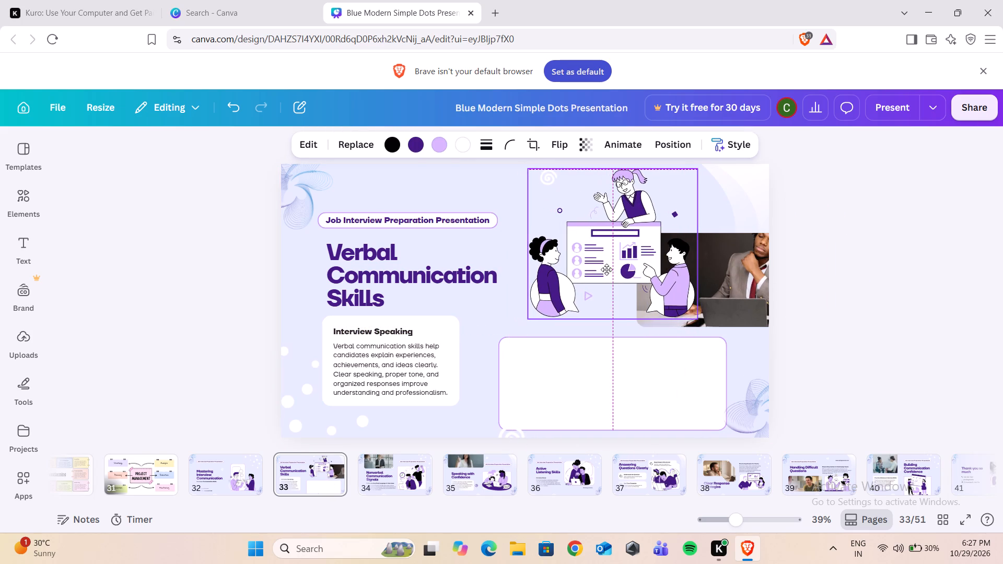
left_click_drag(607, 269, 607, 270)
left_click_drag(570, 377, 579, 279)
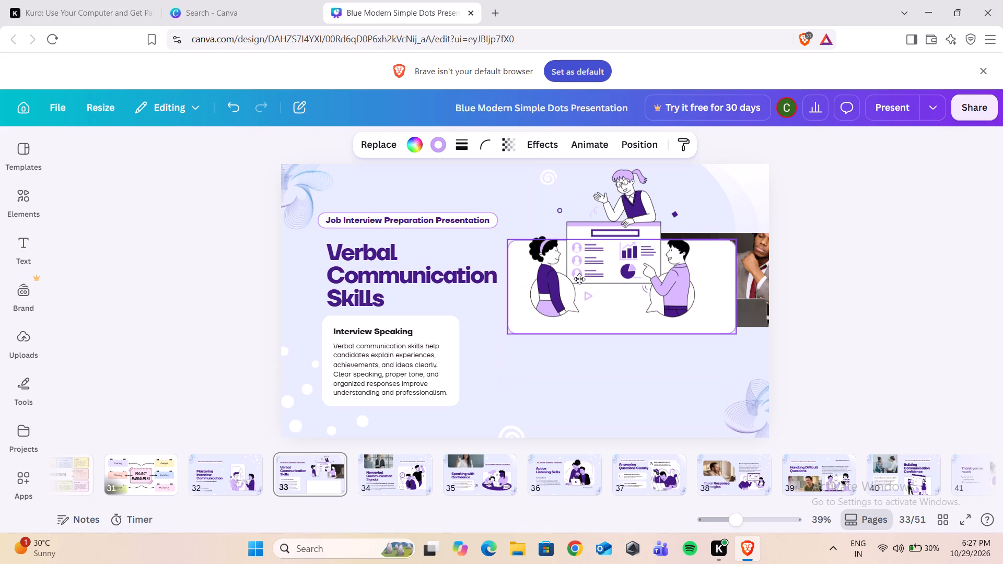
left_click_drag(579, 279, 567, 267)
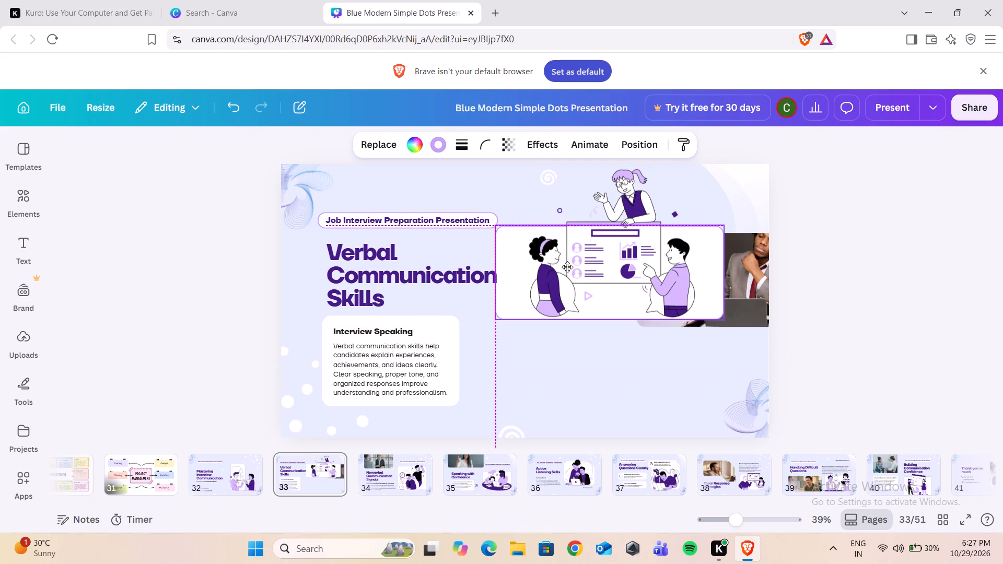
left_click_drag(567, 267, 567, 258)
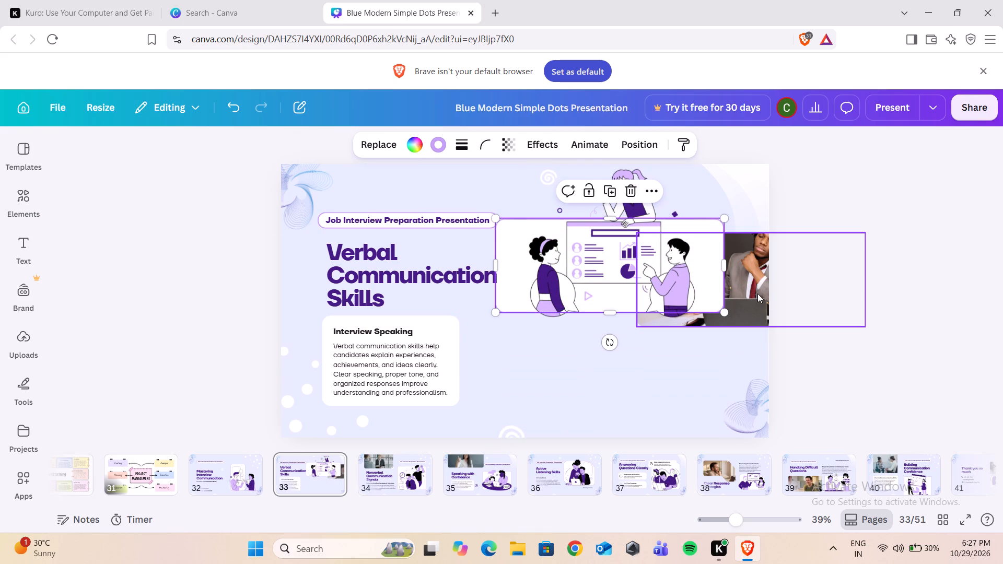
left_click_drag(757, 293, 605, 391)
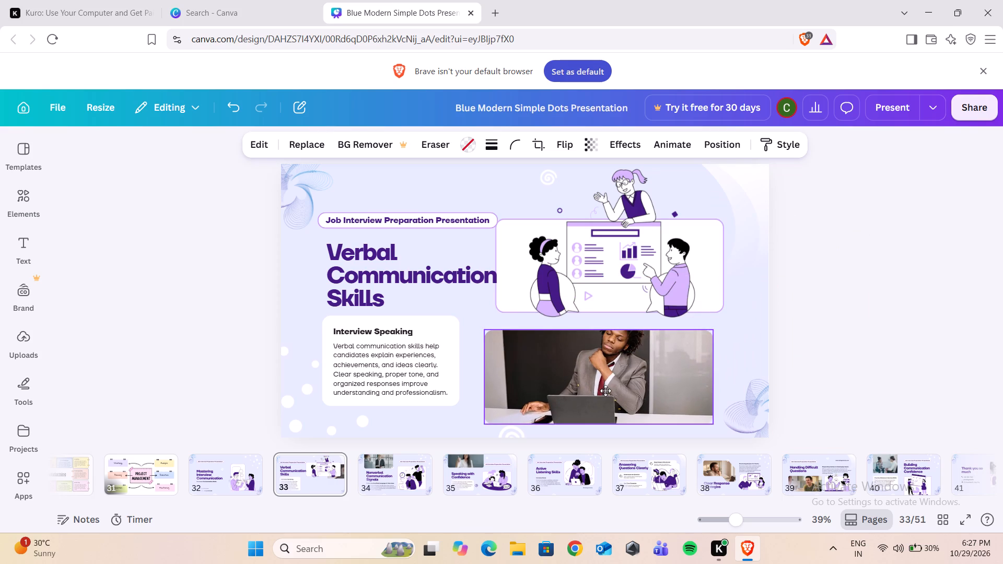
left_click_drag(605, 391, 609, 391)
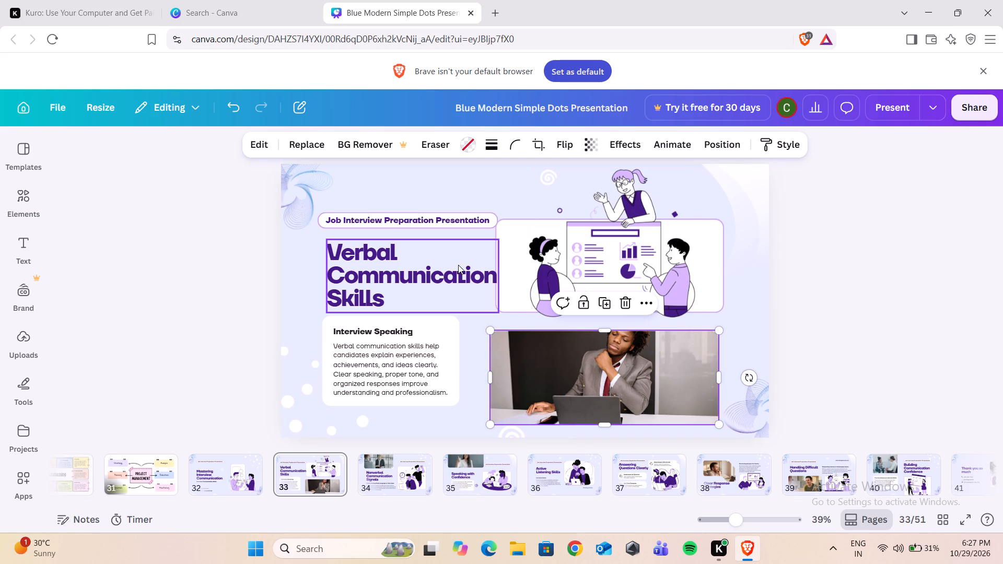
On page 34, move the "Job Interview Preparation Presentation" text out of its frame to below the body paragraph.
left_click(402, 462)
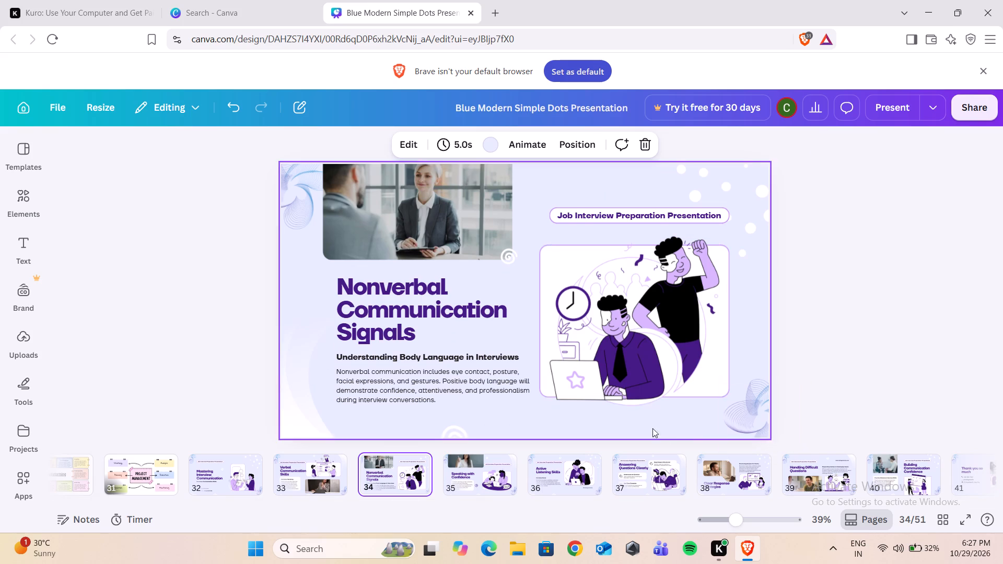
scroll(554, 381, "up", 1)
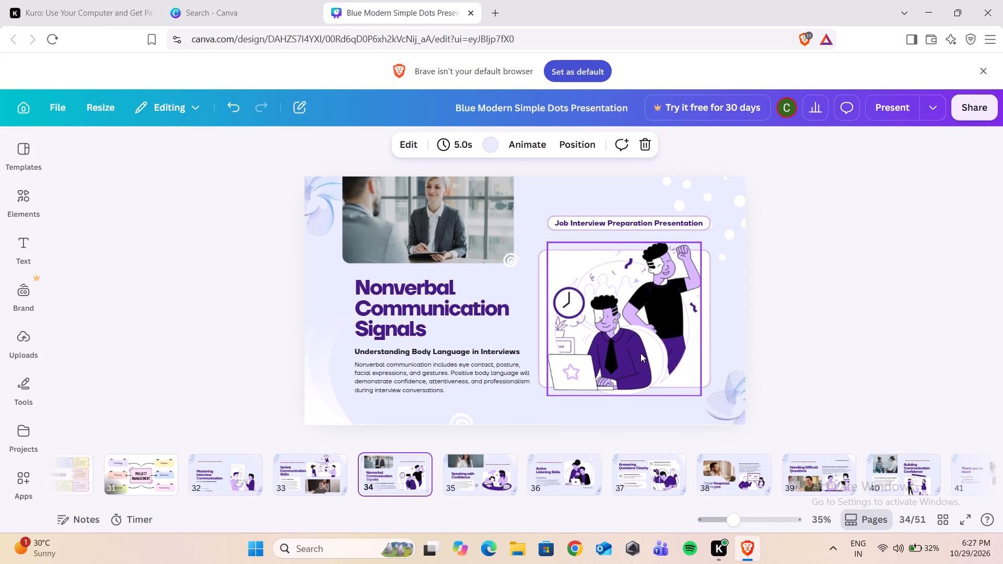
left_click_drag(668, 220, 462, 414)
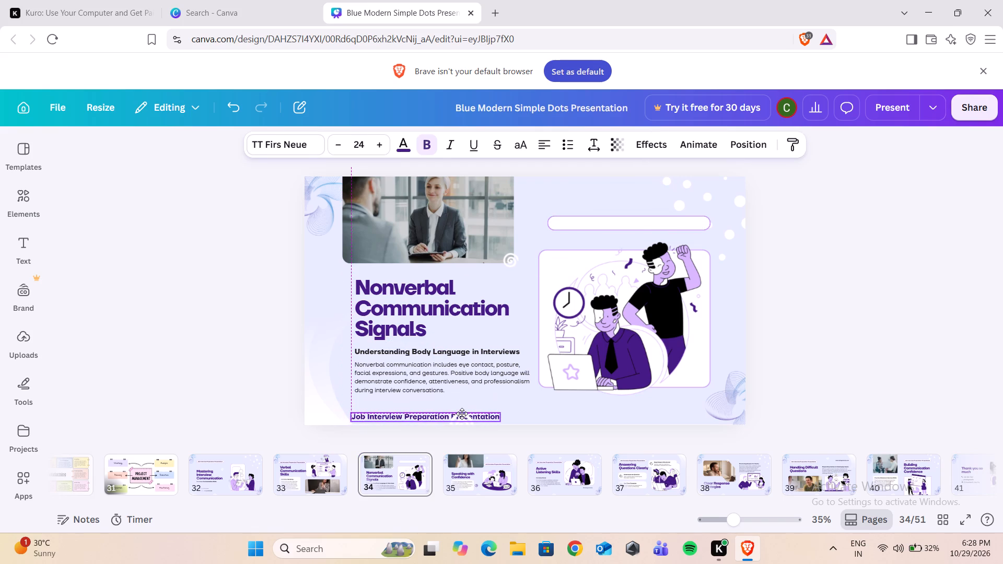
left_click_drag(462, 414, 463, 406)
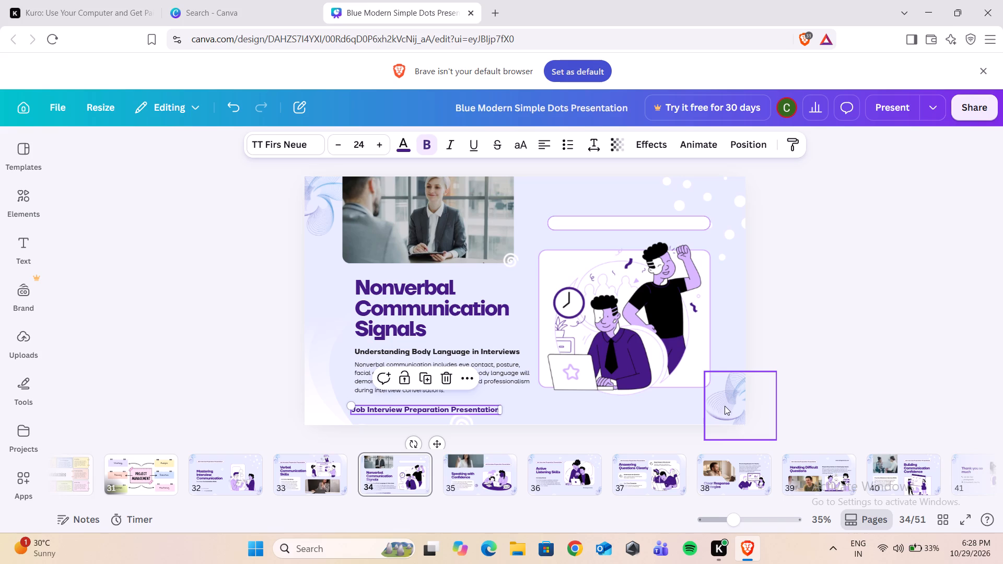
Swap page 34's right-hand corner decorations, placing the blue swirl in the upper corner and the white dot cluster in the lower corner.
left_click_drag(725, 406, 700, 222)
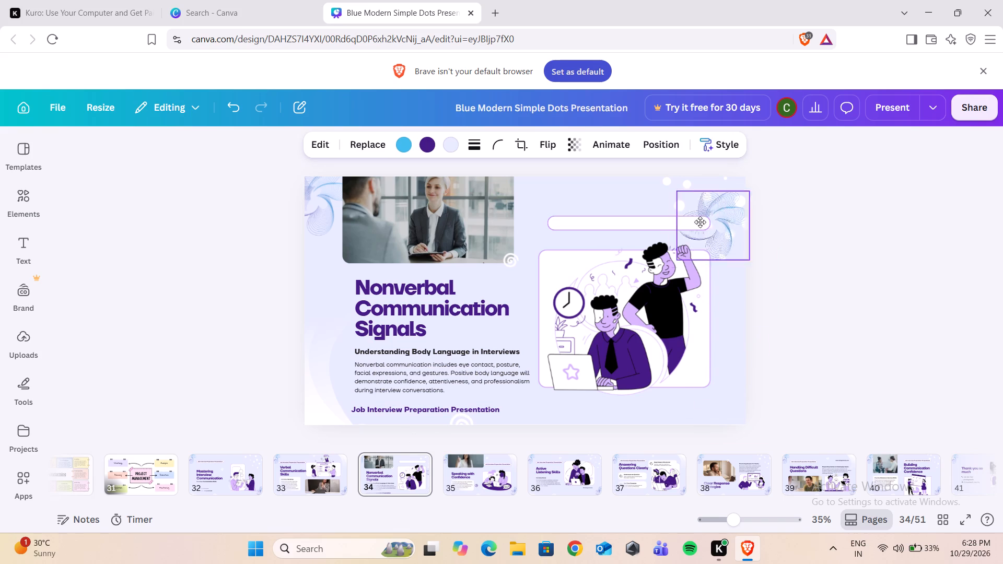
left_click_drag(700, 222, 726, 184)
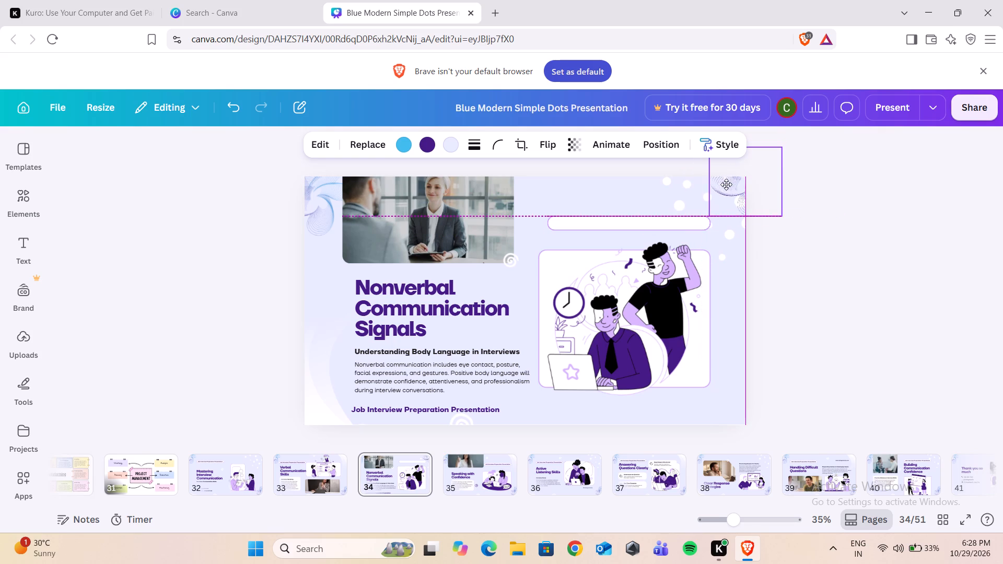
left_click_drag(726, 184, 726, 184)
left_click_drag(689, 193, 676, 373)
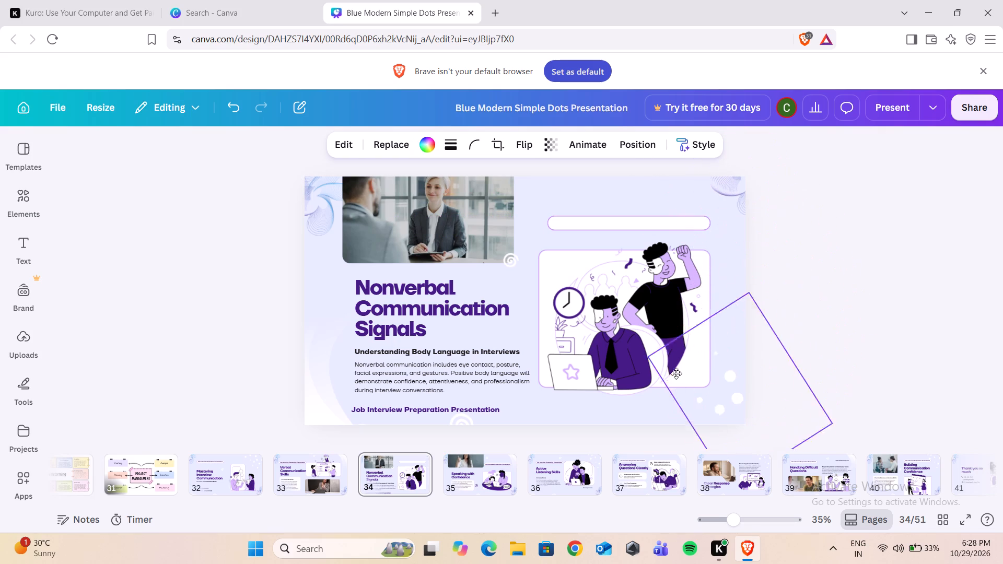
left_click_drag(676, 373, 699, 411)
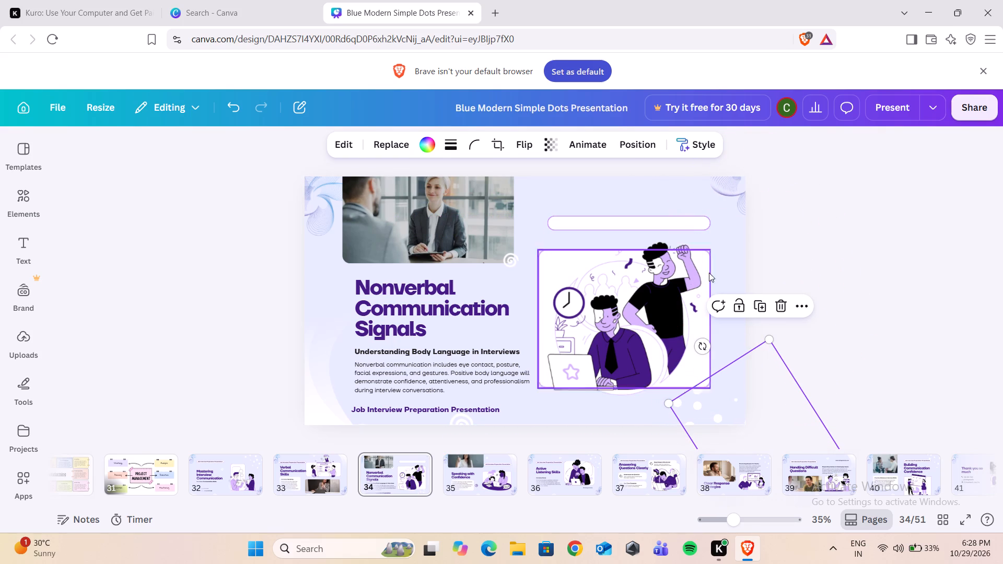
left_click_drag(728, 192, 705, 195)
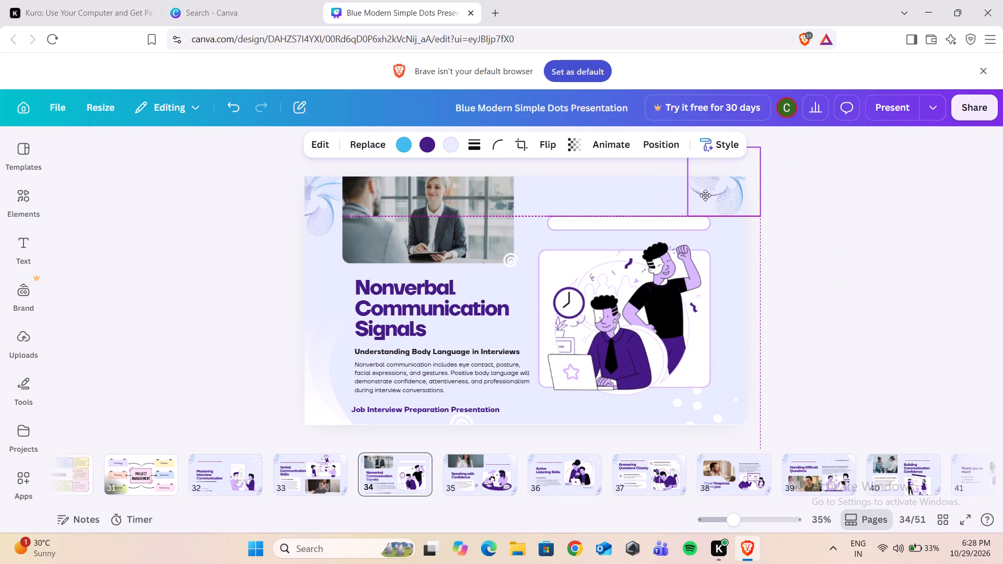
left_click_drag(705, 195, 708, 204)
left_click(849, 240)
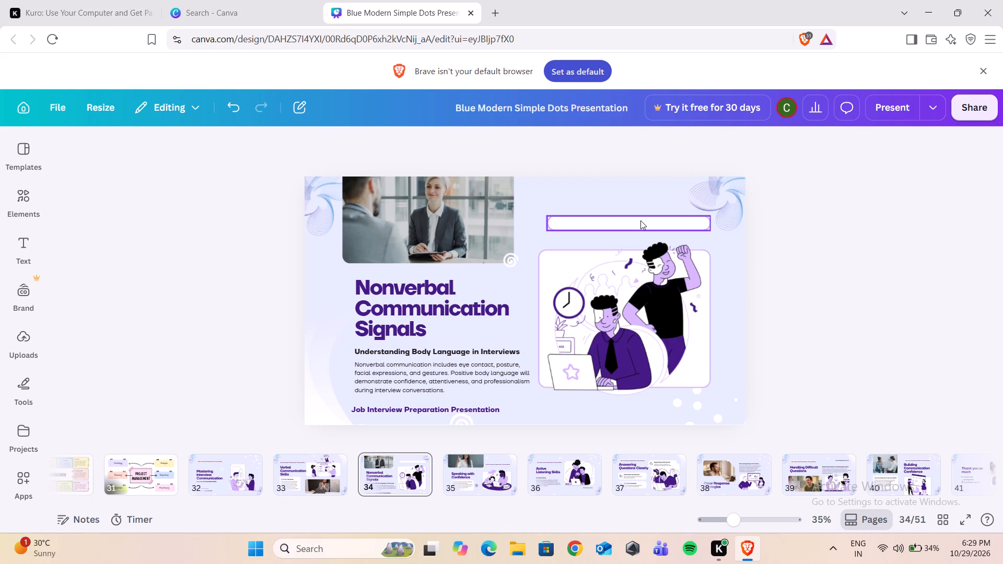
Move the empty rounded label frame around the "Job Interview Preparation Presentation" text below the paragraph.
left_click_drag(640, 220, 557, 294)
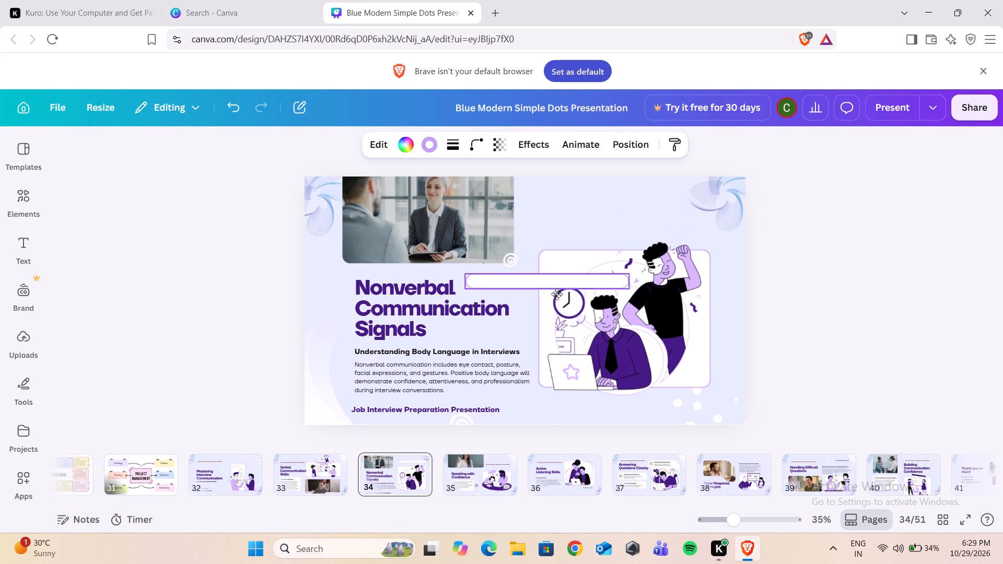
left_click_drag(557, 294, 436, 406)
left_click(212, 375)
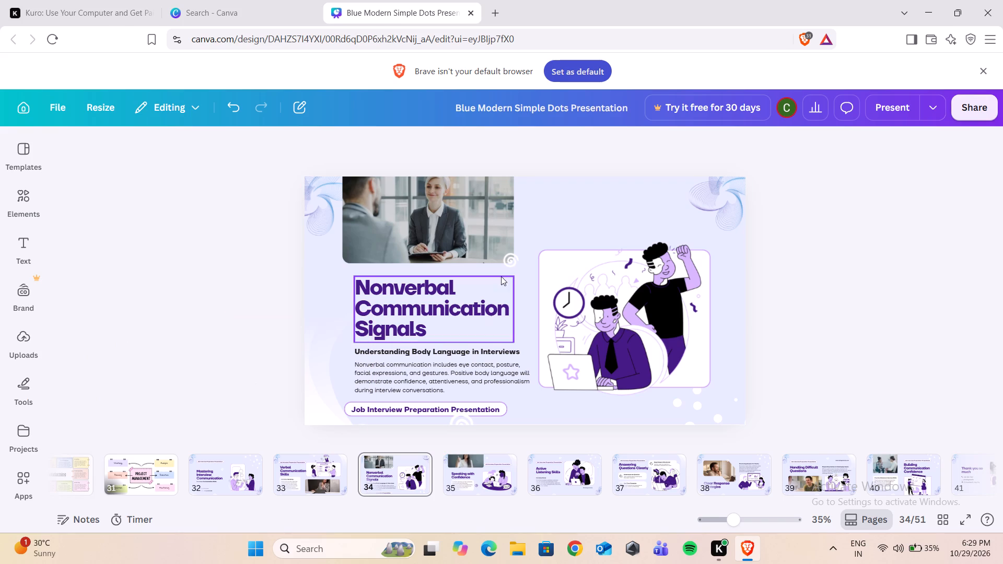
Move the "Nonverbal Communication Signals" heading directly above the framed illustration, at the page's top edge.
left_click_drag(435, 290, 517, 233)
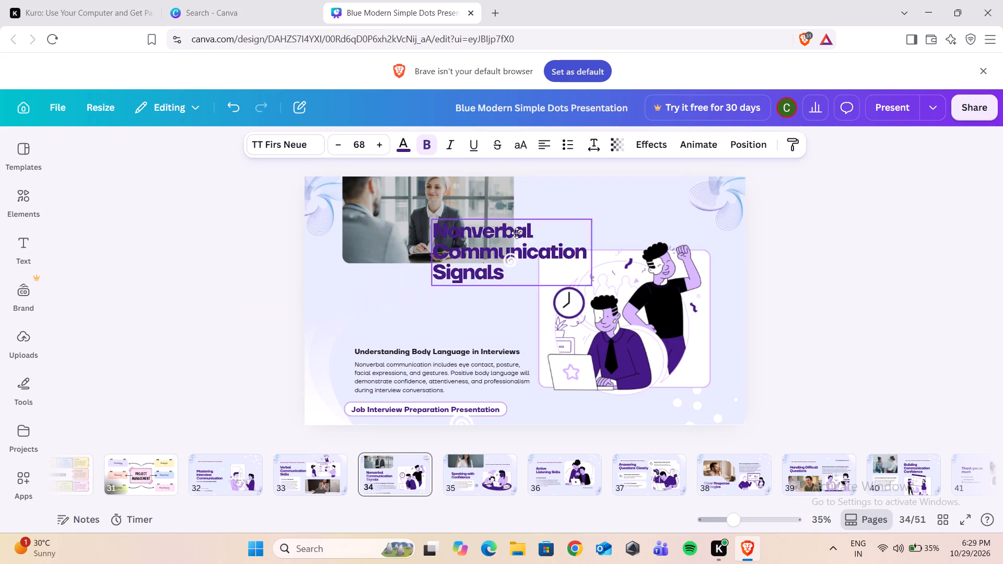
left_click_drag(517, 233, 622, 192)
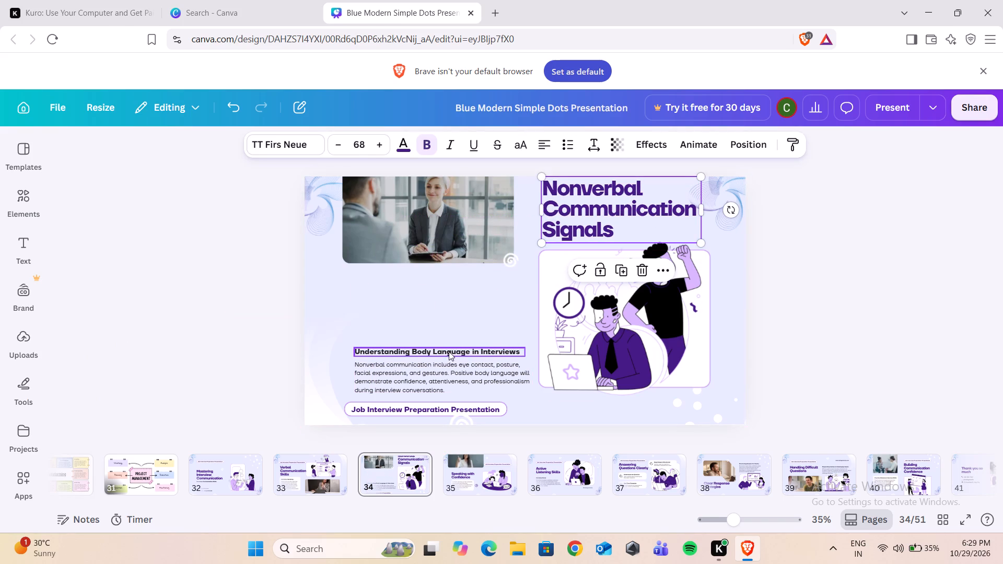
Raise the subheading, body paragraph and framed presentation label into the space beneath the photo, keeping their order.
left_click_drag(449, 351, 438, 289)
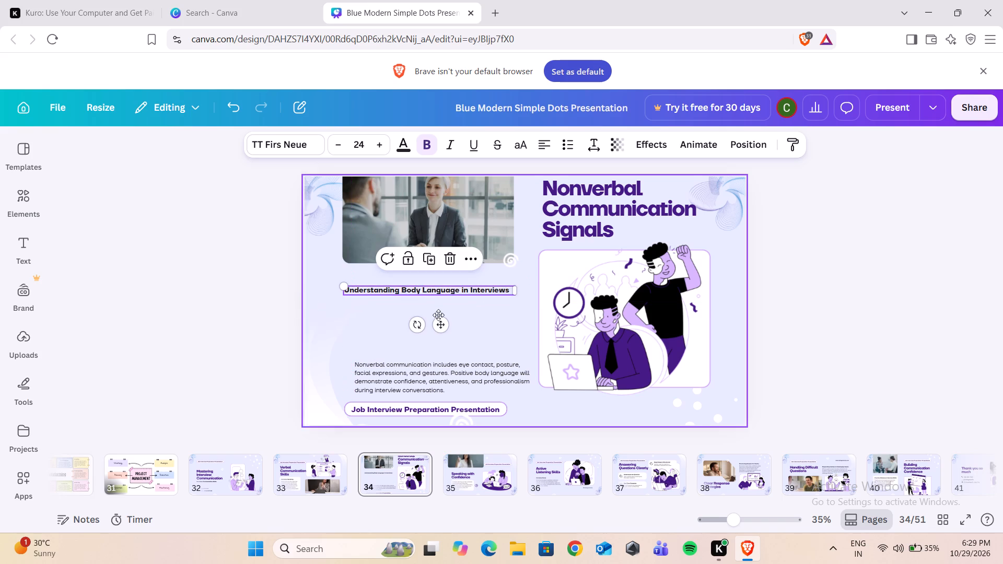
left_click_drag(441, 372, 427, 319)
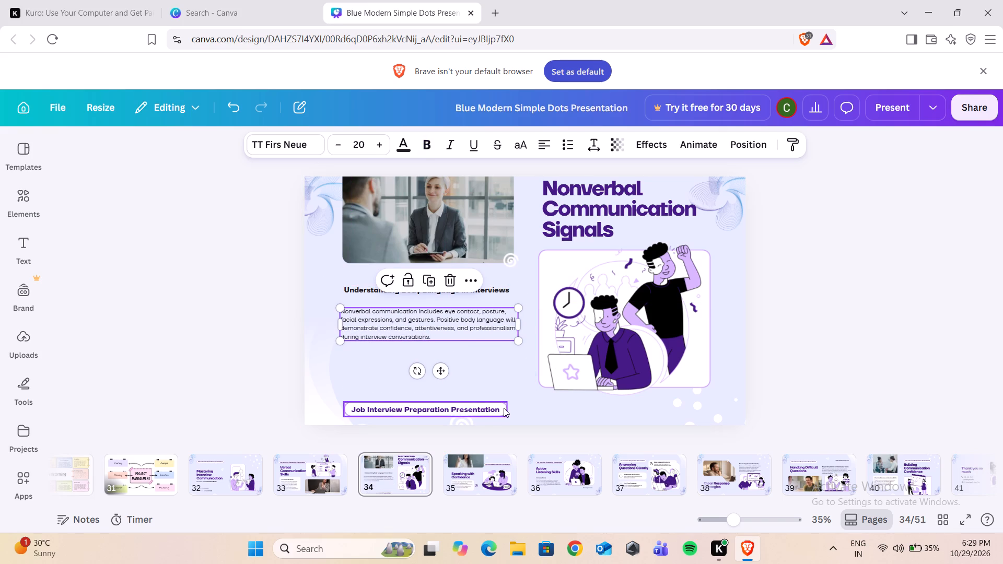
left_click_drag(504, 408, 496, 359)
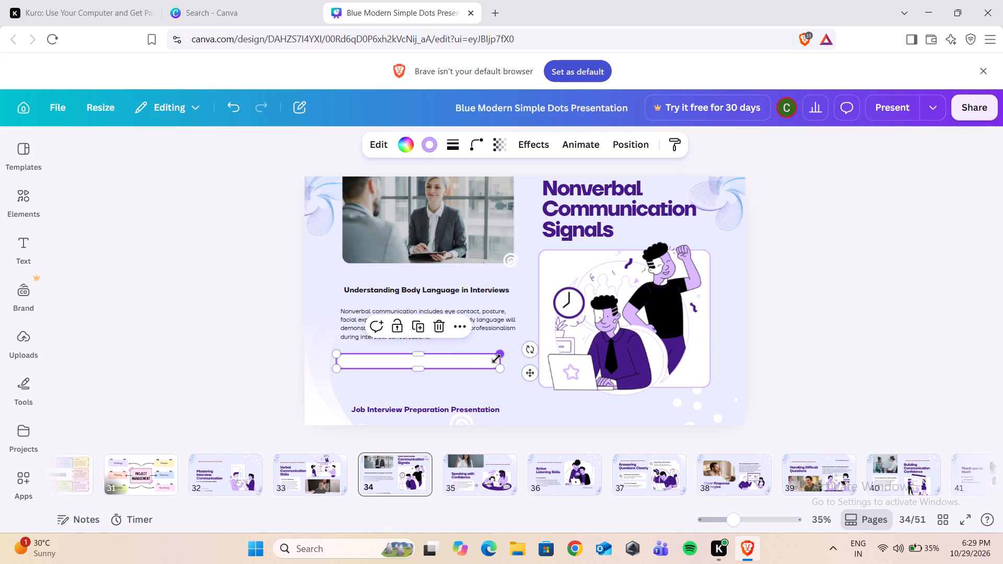
left_click_drag(454, 406, 443, 361)
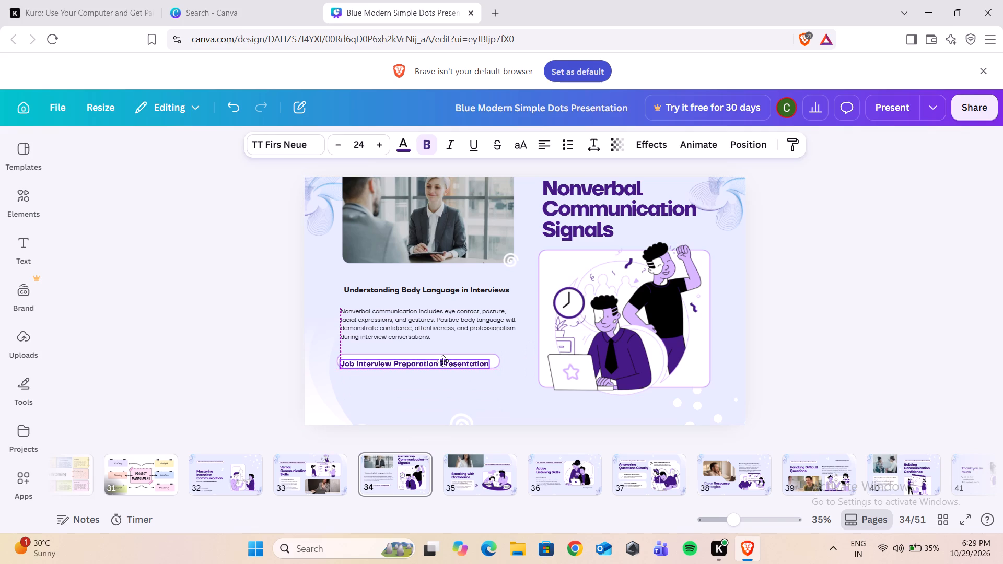
left_click_drag(443, 361, 447, 357)
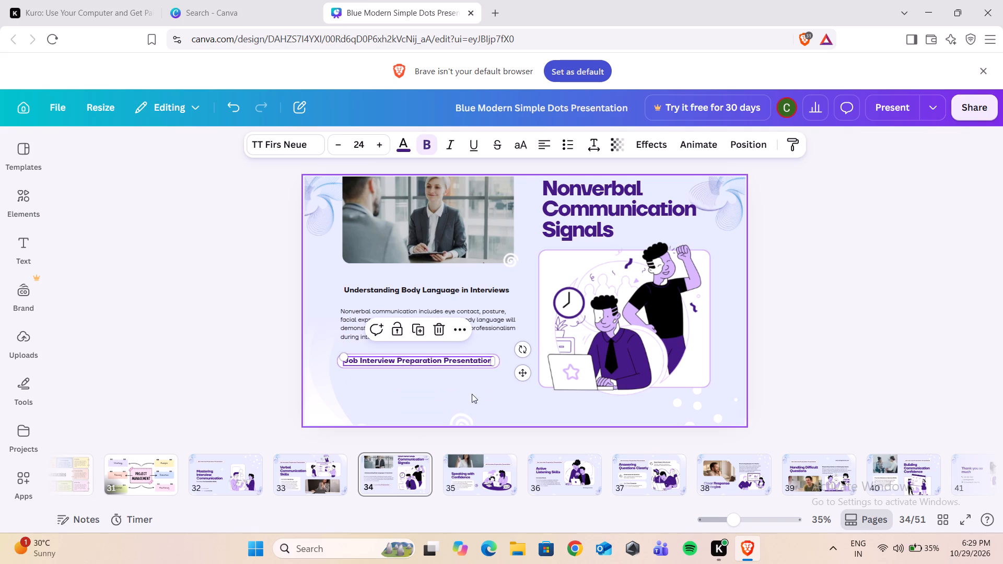
left_click(457, 400)
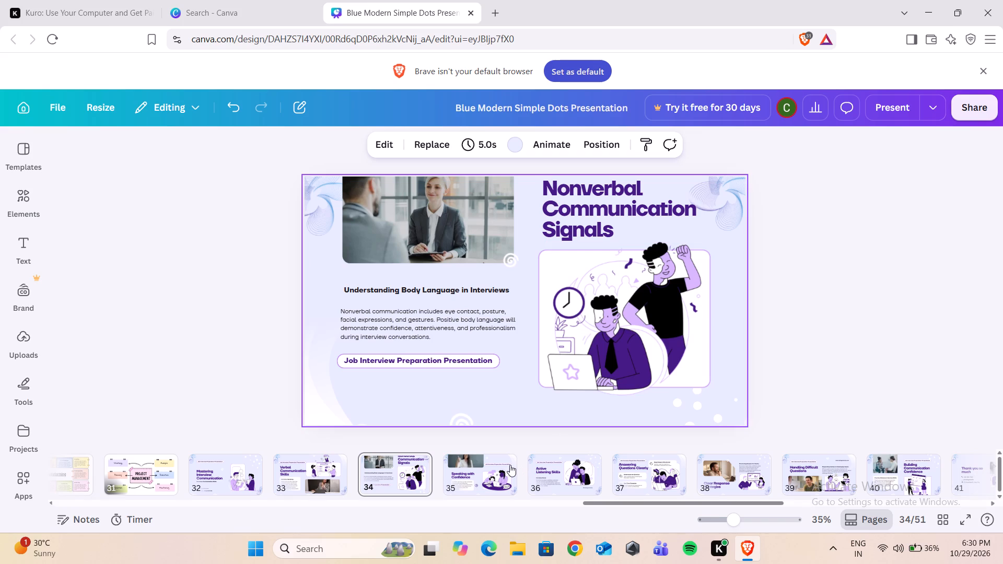
On page 35, move the "Speaking with Confidence" heading above the "Job Interview Preparation Presentation" label.
left_click(479, 473)
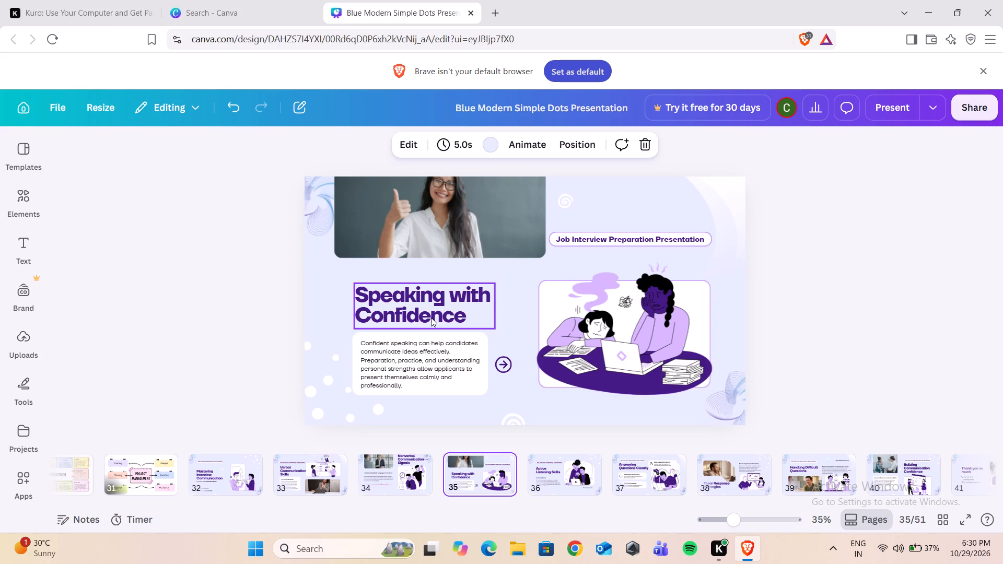
left_click_drag(431, 318, 646, 209)
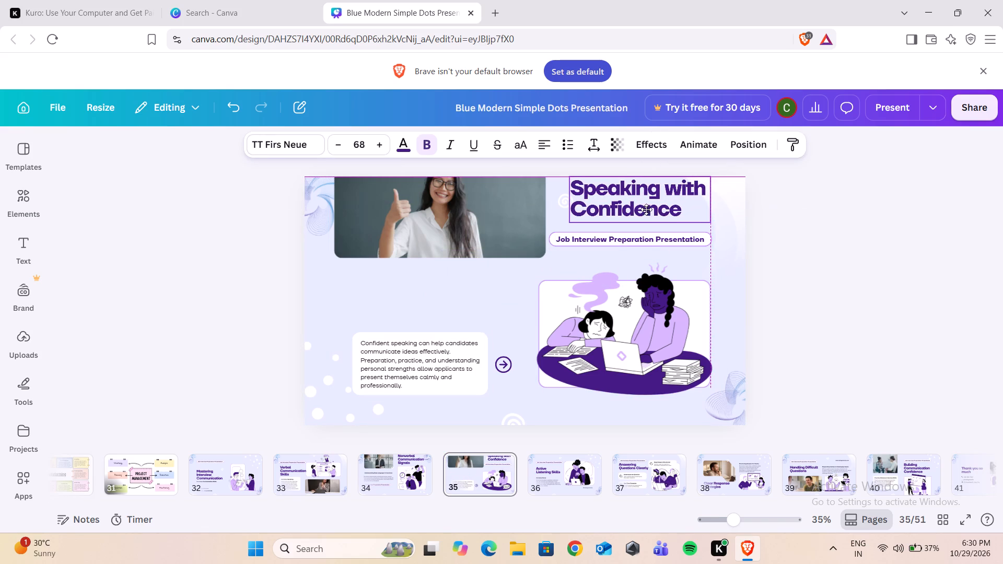
left_click_drag(646, 209, 639, 213)
Lower the photo of the woman giving a thumbs-up so it sits fully inside the page.
left_click_drag(483, 228, 482, 230)
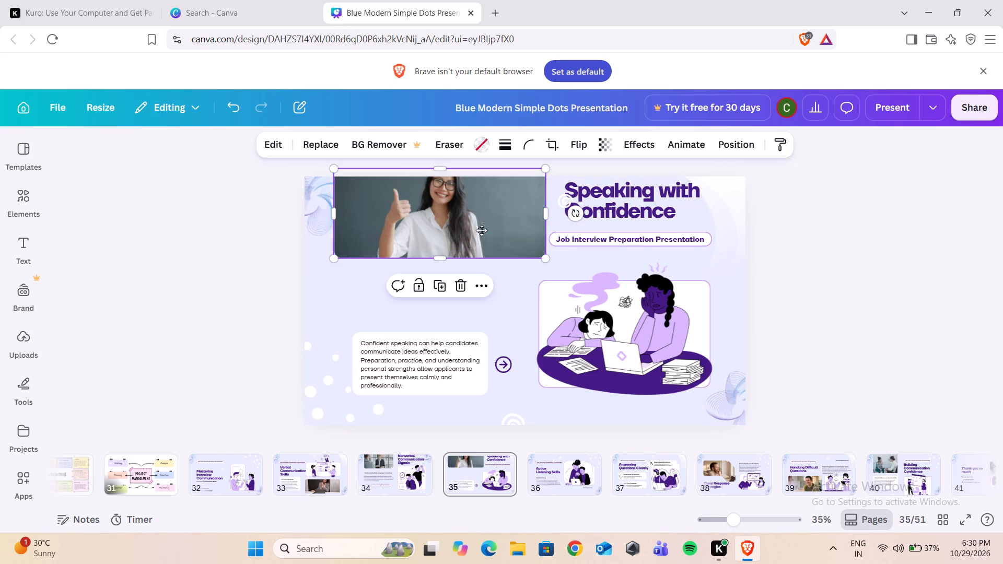
left_click_drag(482, 230, 479, 261)
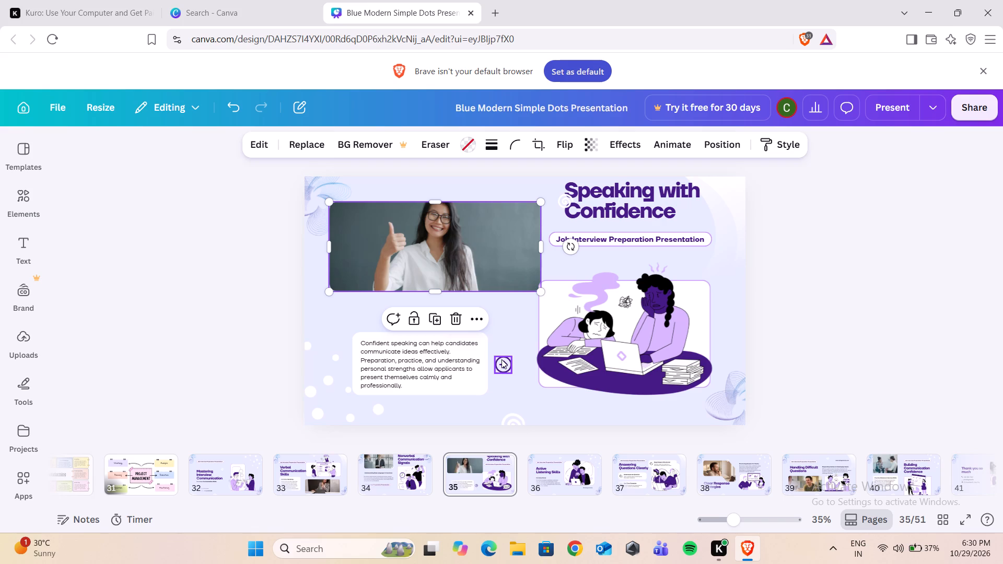
Move the circled arrow icon from beside the text box to the end of the "Speaking with Confidence" heading.
left_click_drag(501, 359, 673, 216)
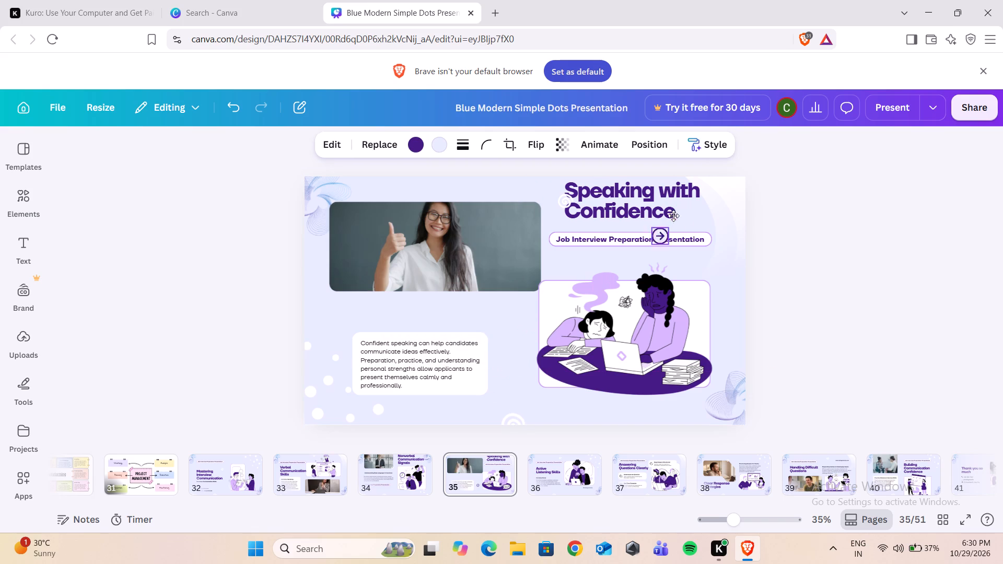
left_click_drag(673, 216, 710, 208)
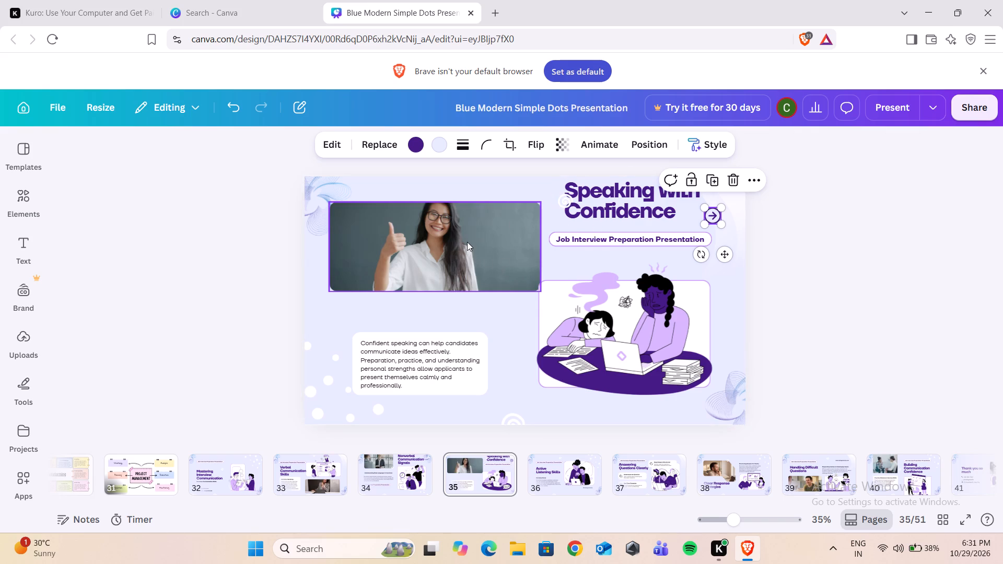
Shift the thumbs-up photo slightly left and lower it to just above the white text box.
left_click_drag(467, 242, 451, 236)
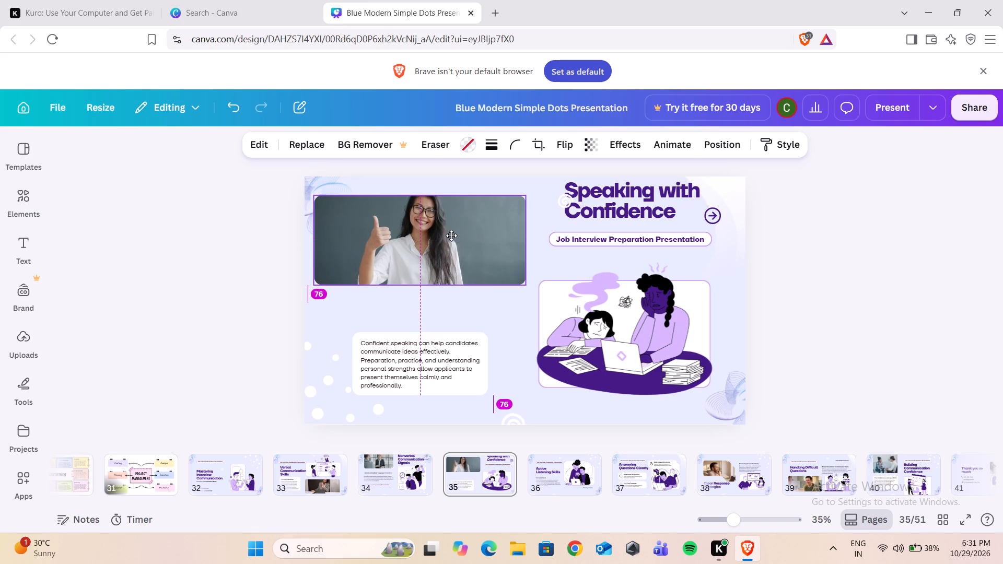
left_click_drag(451, 236, 451, 239)
left_click_drag(451, 246, 452, 250)
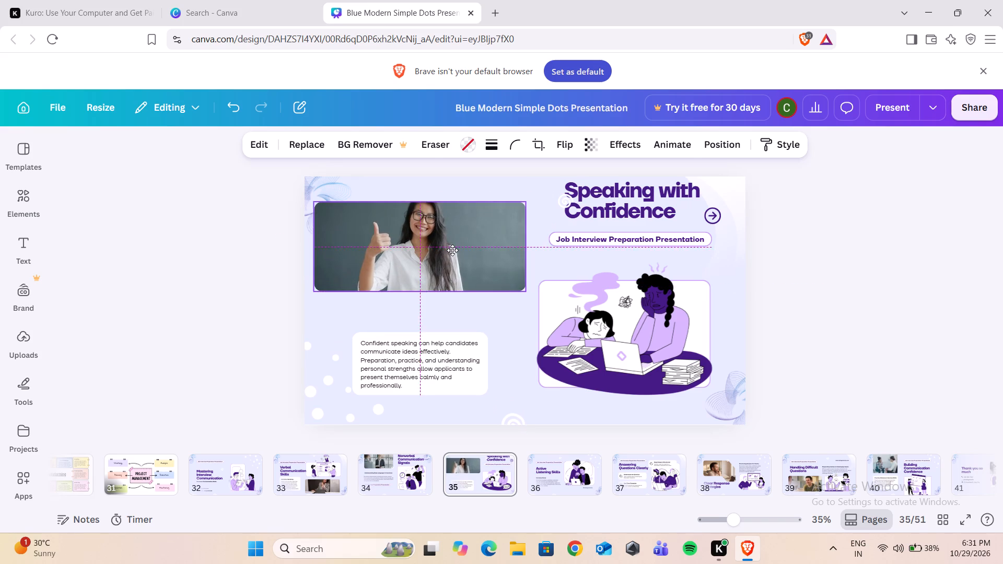
left_click_drag(452, 250, 457, 276)
left_click(793, 302)
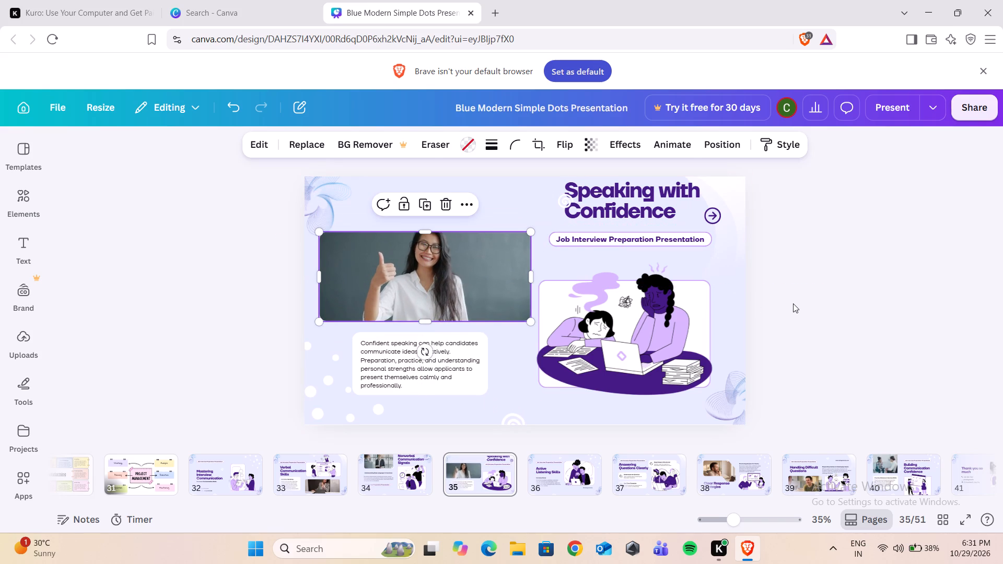
On page 36, move the "Active Listening Skills" heading up to the page's top edge, above the presentation label.
left_click(577, 480)
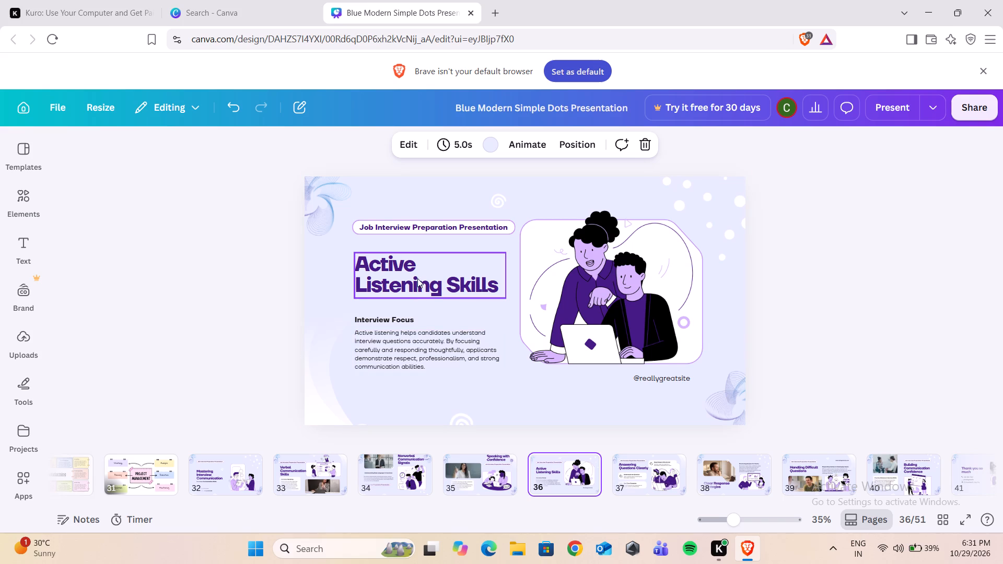
left_click_drag(417, 278, 411, 203)
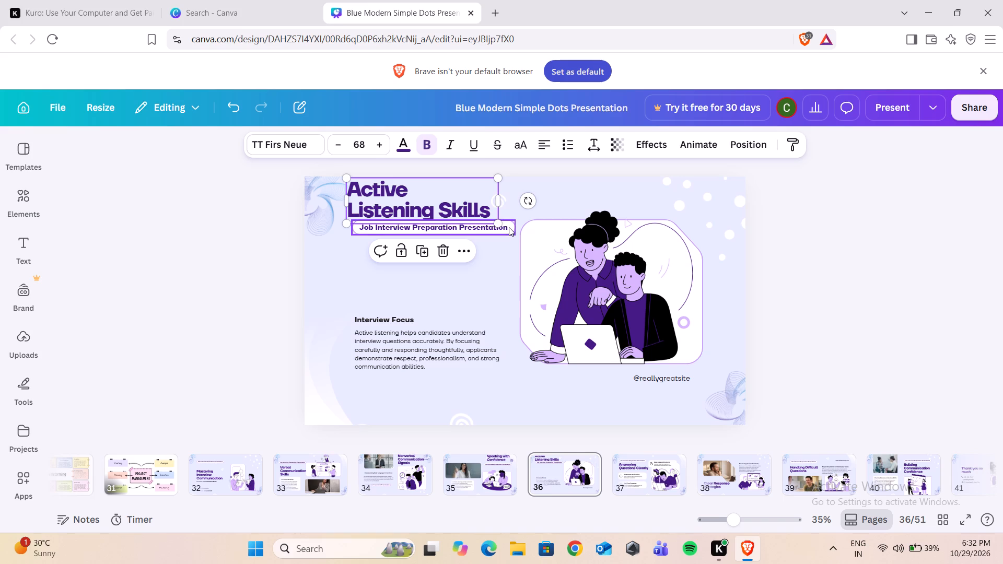
Lower the "Job Interview Preparation Presentation" text and its rounded frame to just above the "Interview Focus" subheading.
left_click_drag(506, 228, 489, 266)
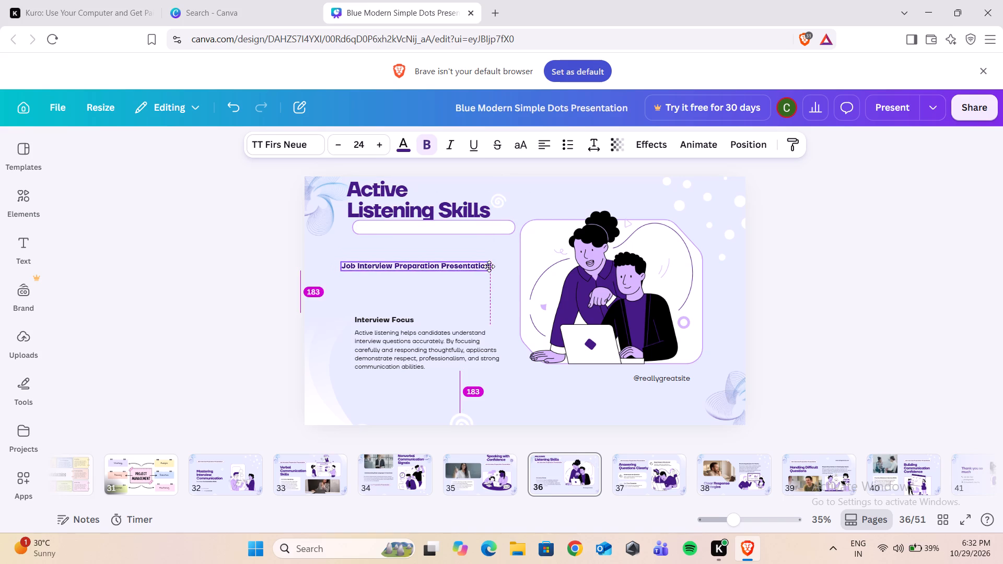
left_click_drag(489, 266, 488, 290)
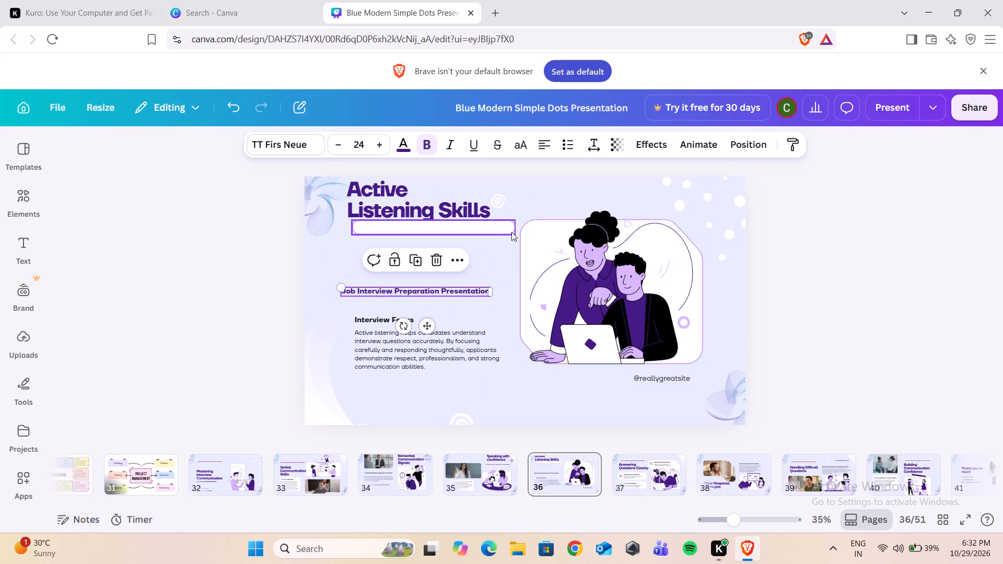
left_click_drag(511, 232, 495, 293)
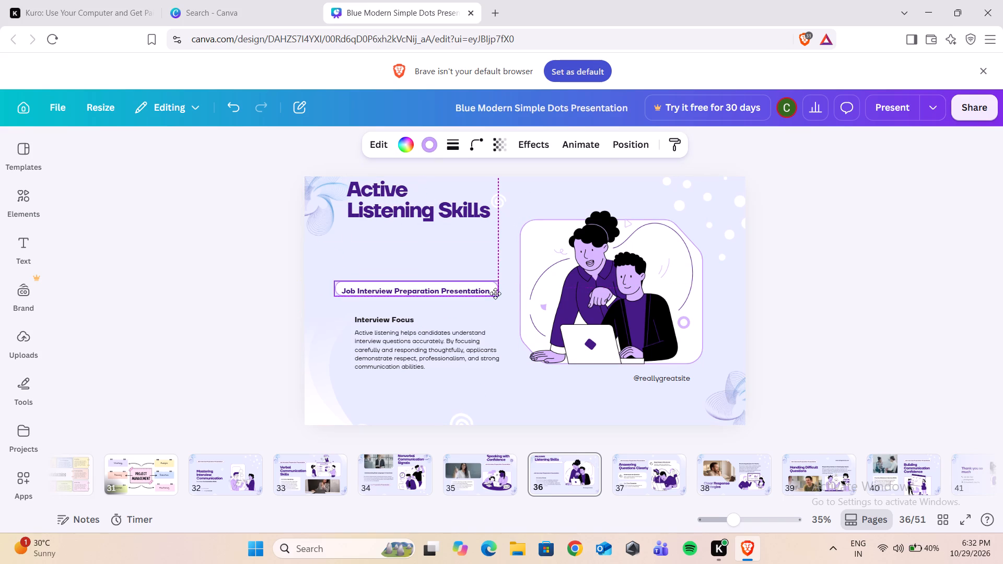
left_click_drag(495, 293, 495, 295)
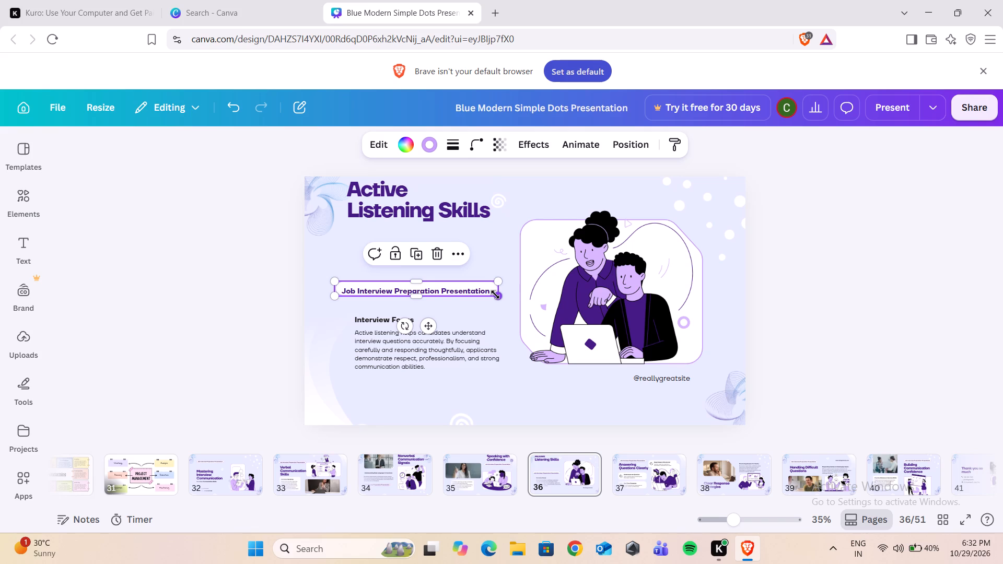
Nudge the rounded frame slightly down so it is vertically centred around the "Job Interview Preparation Presentation" text.
left_click(528, 206)
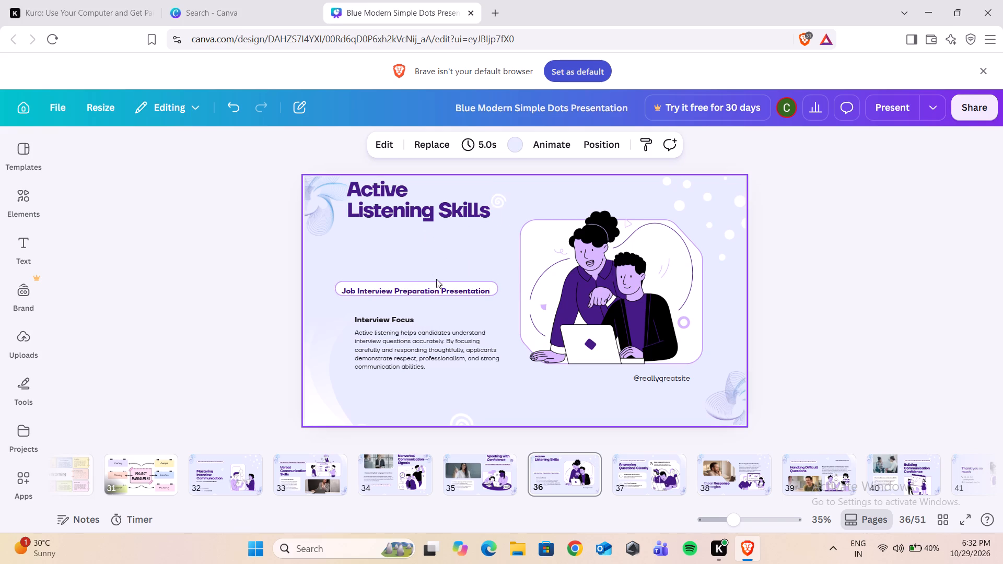
left_click(457, 283)
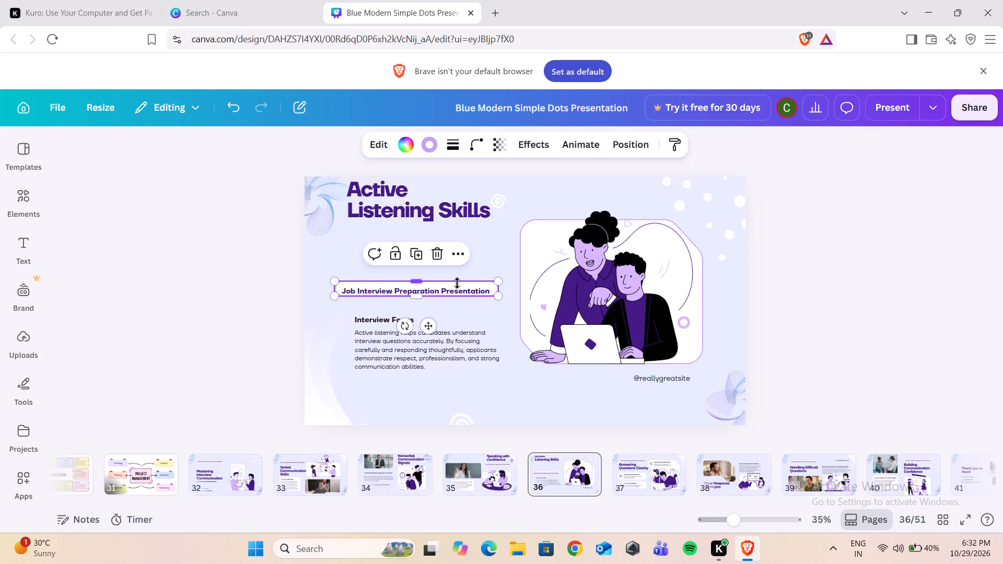
key("Down")
key("Down")
key("Down")
key("Down")
key("Down")
key("Down")
key("Down")
key("Down")
key("Down")
key("Down")
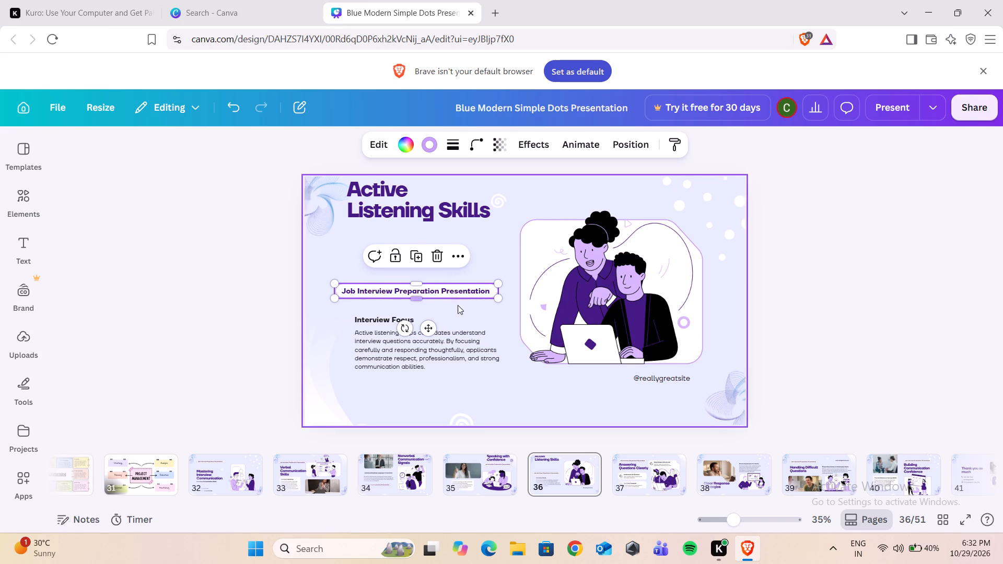
Lower the "Active Listening Skills" heading, shifted slightly right, closer to the framed presentation label.
left_click_drag(456, 212, 462, 230)
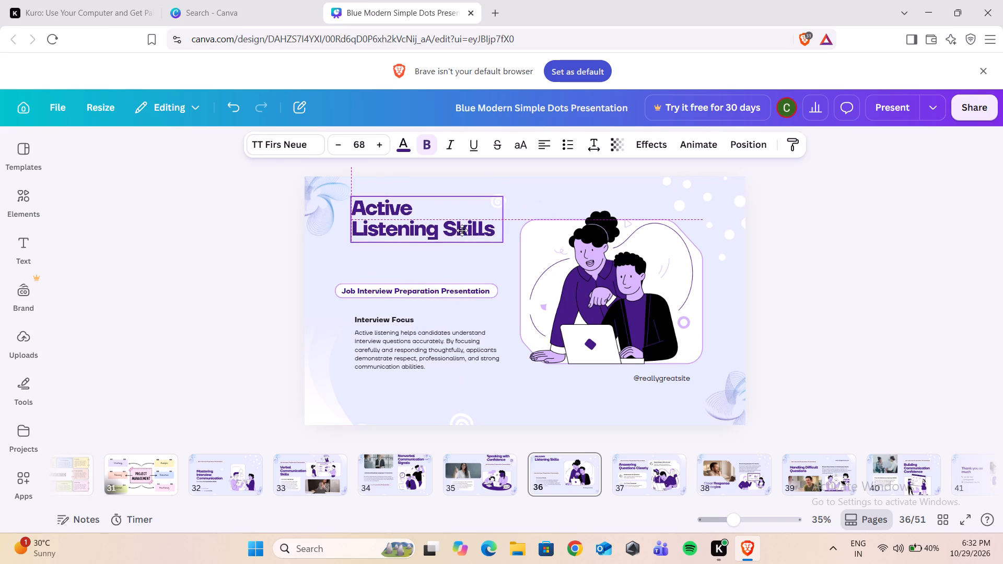
left_click_drag(462, 230, 458, 242)
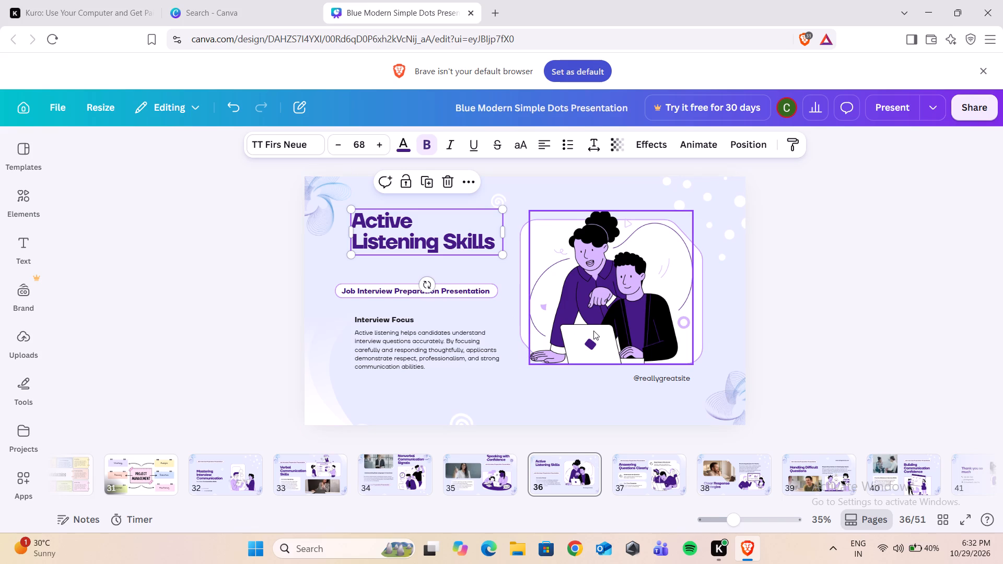
Move the two-people-with-laptop illustration and its white background frame up and slightly right, keeping the illustration within the frame.
left_click_drag(594, 331, 603, 317)
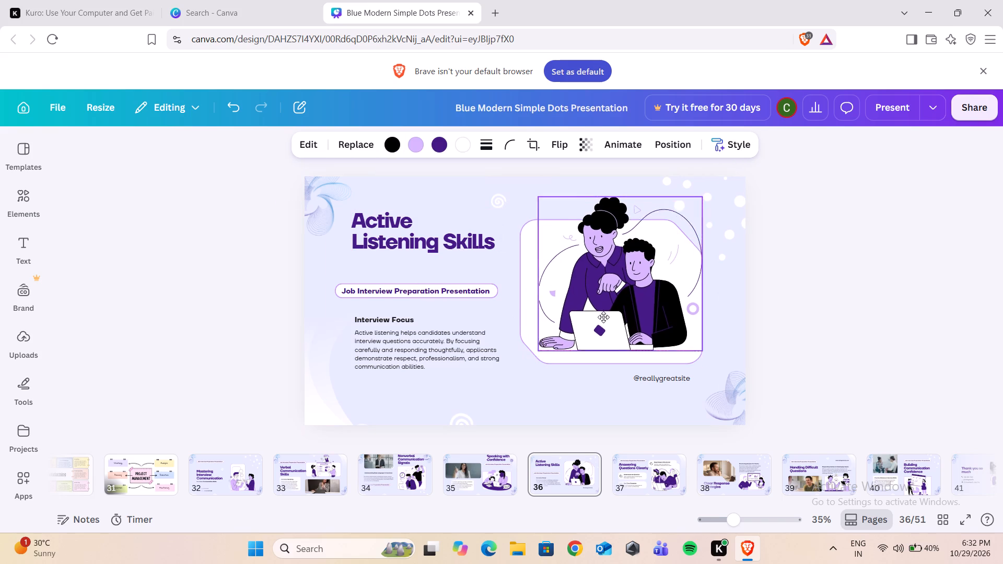
left_click_drag(603, 317, 611, 304)
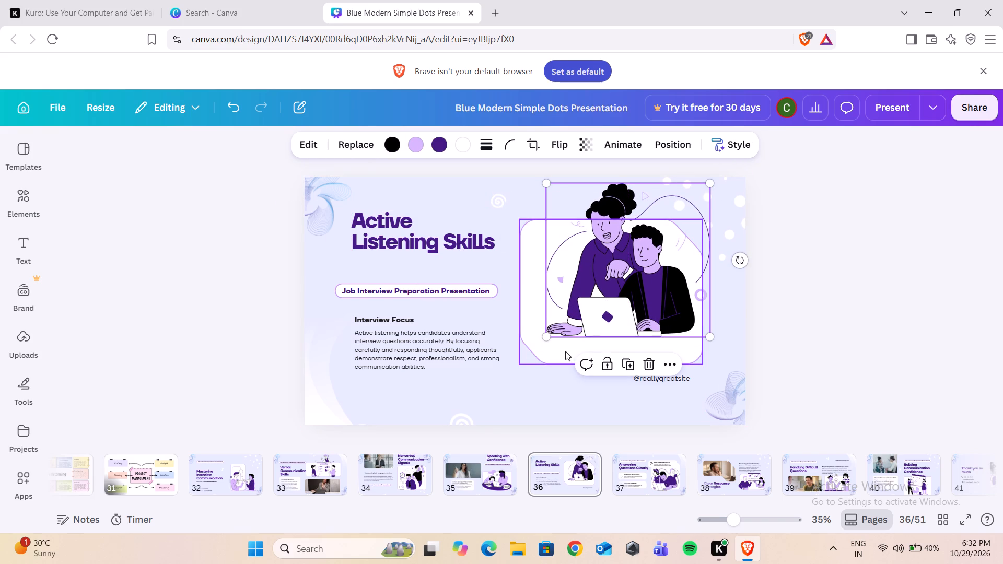
left_click_drag(565, 351, 581, 323)
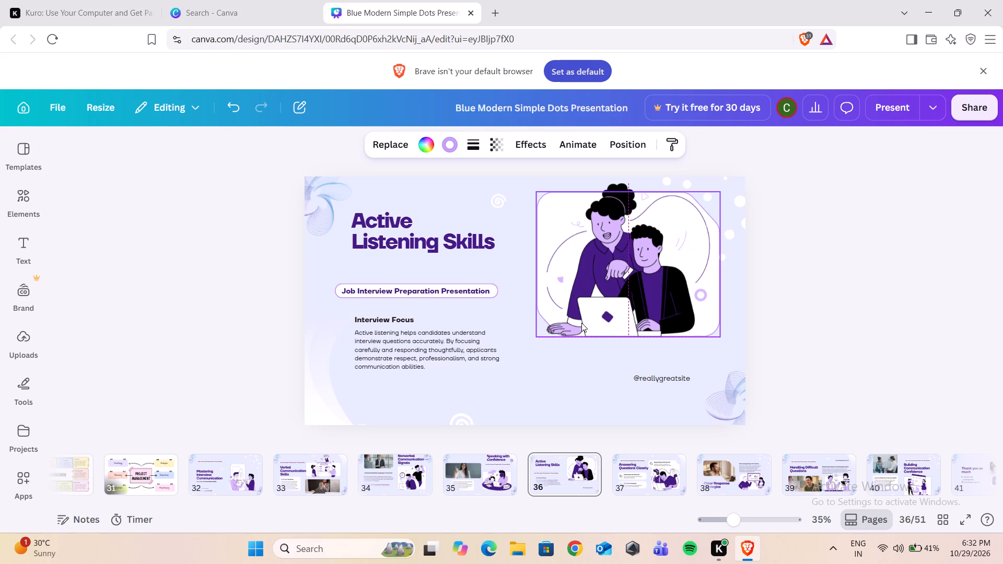
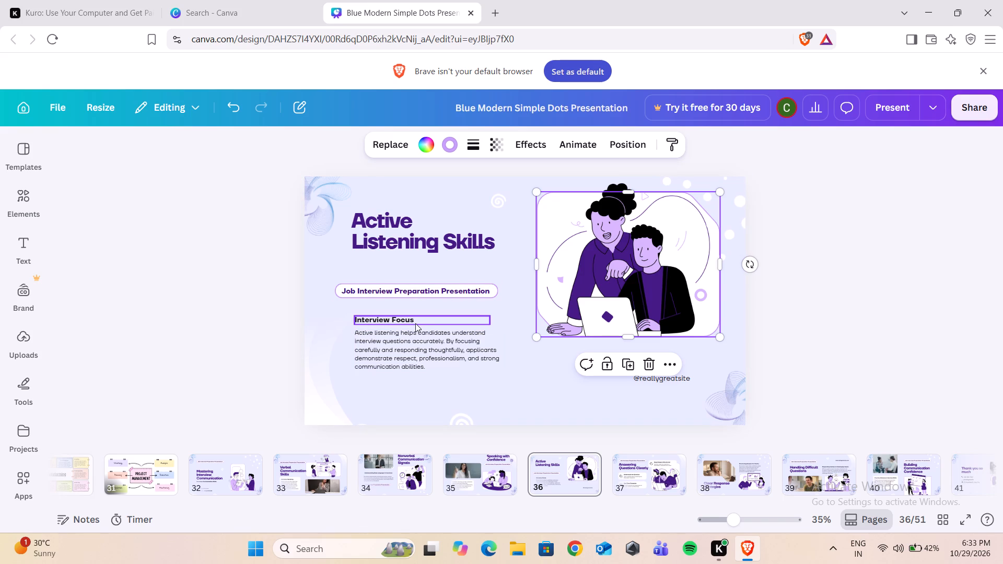
Shift the "Interview Focus" subheading right and slightly up, so it sits centred above its paragraph.
left_click_drag(415, 323, 446, 320)
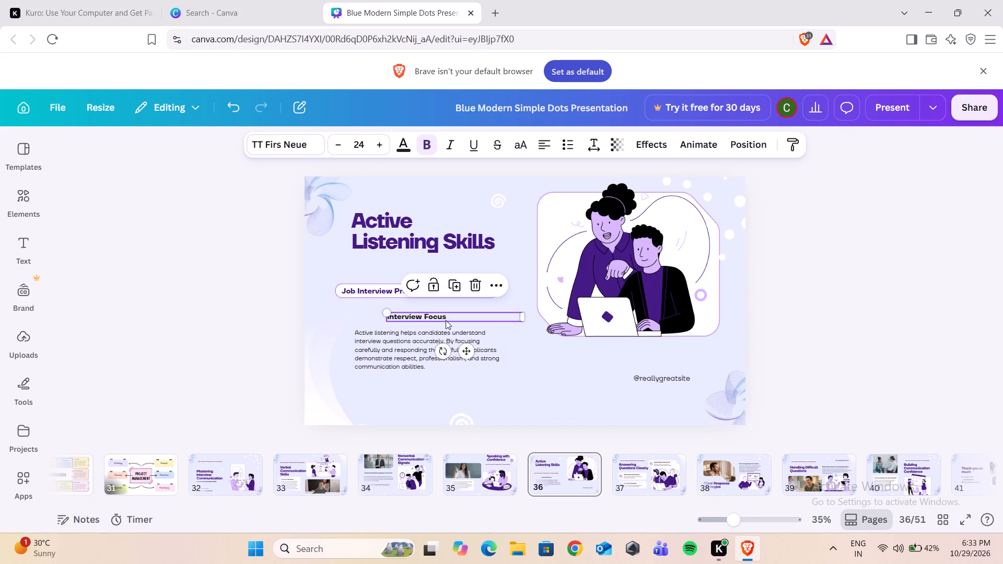
left_click(876, 362)
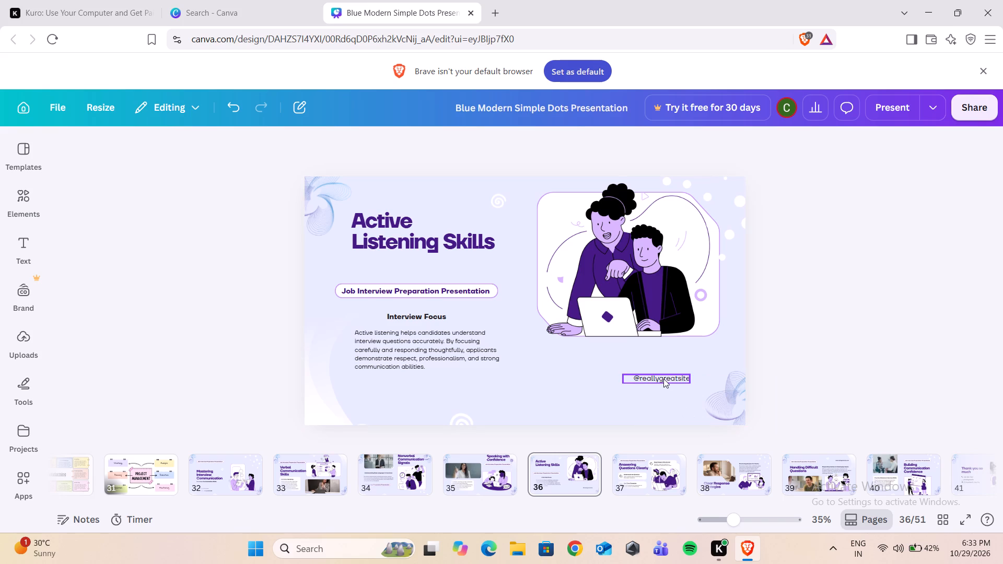
left_click_drag(663, 379, 685, 340)
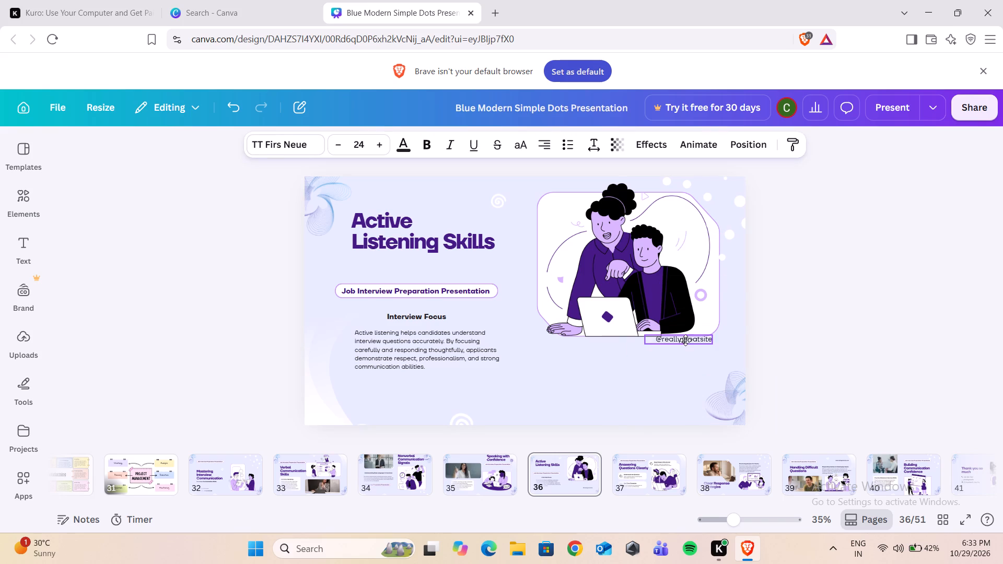
left_click_drag(685, 340, 658, 407)
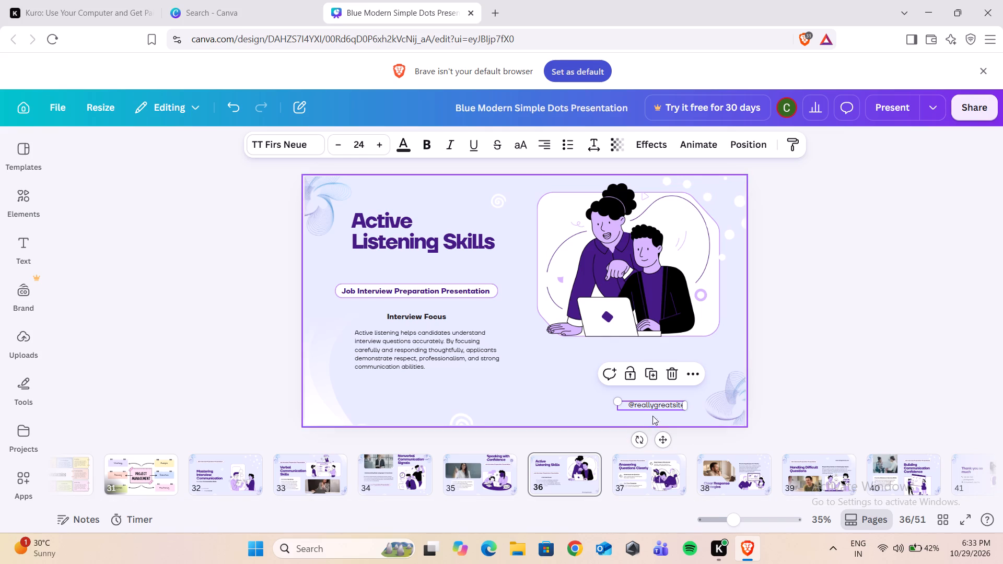
On page 37, lower the "Use Clear Examples" card with its white box, description, heading and plus icon to near the page's bottom edge.
left_click(649, 471)
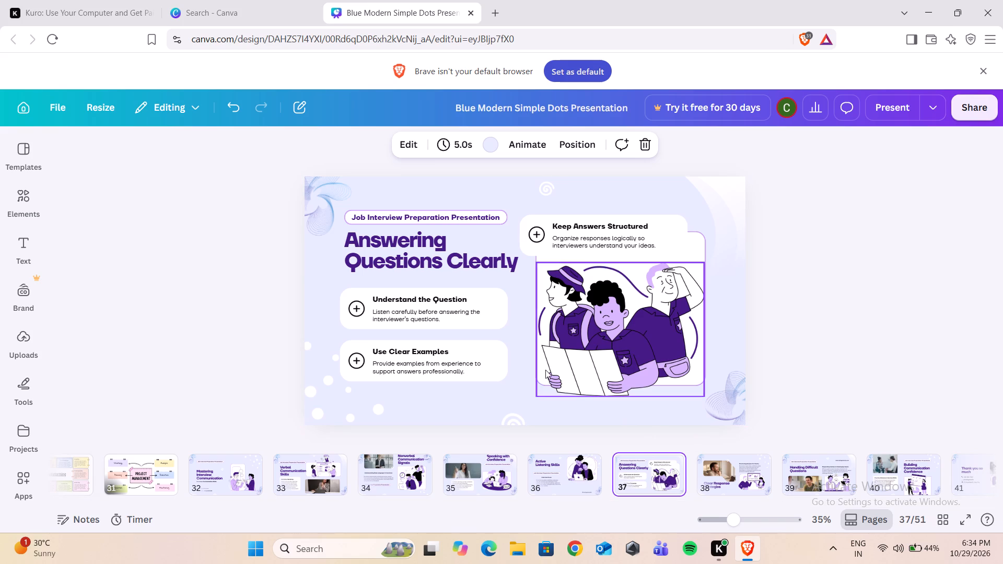
left_click_drag(493, 351, 496, 389)
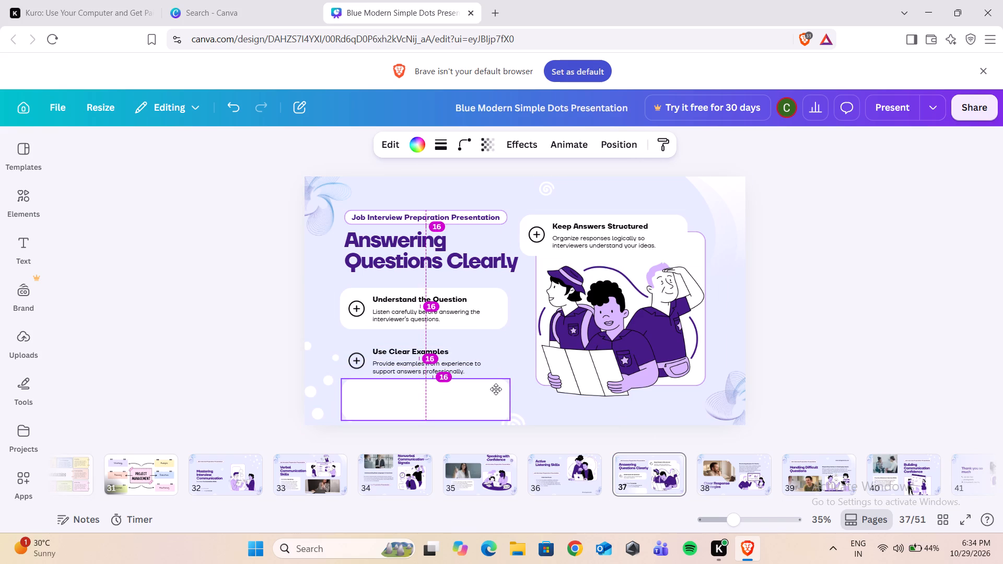
left_click_drag(496, 389, 496, 389)
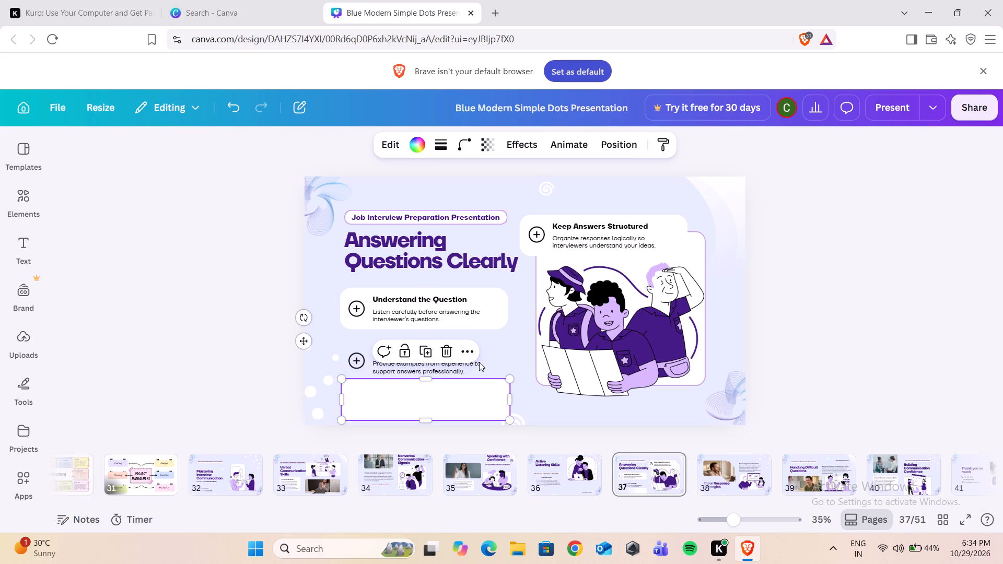
left_click_drag(475, 367, 477, 373)
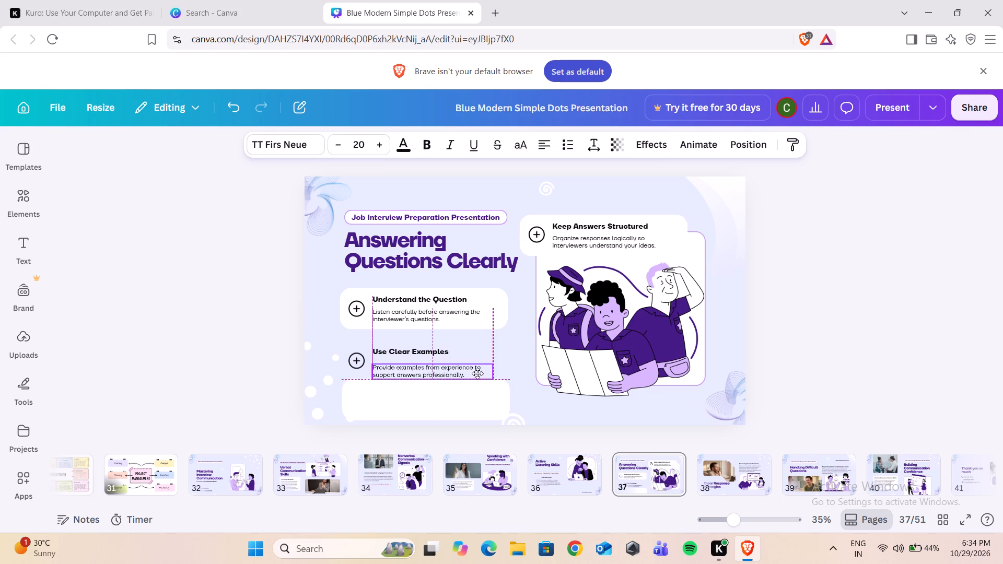
left_click_drag(477, 373, 470, 403)
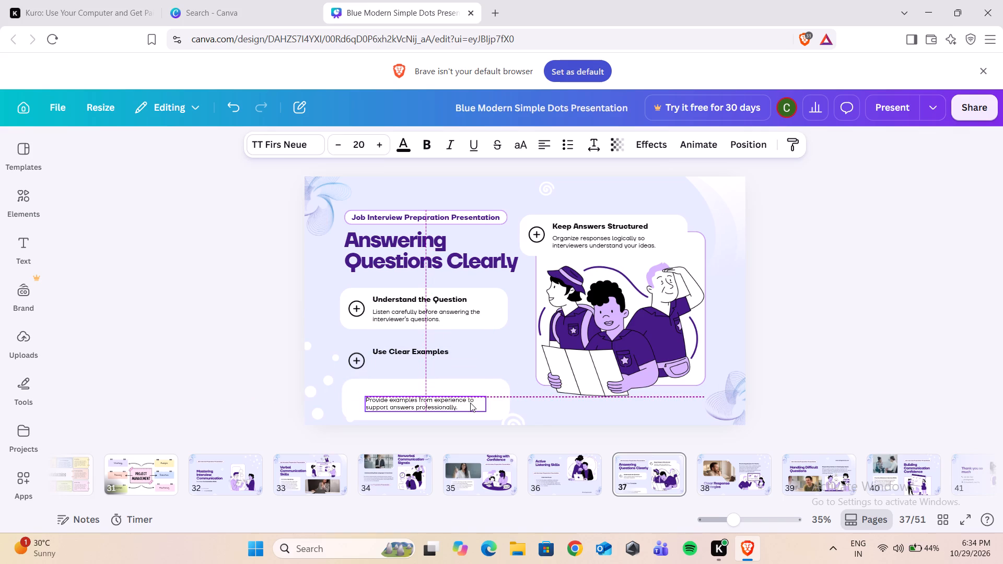
left_click_drag(450, 349, 451, 378)
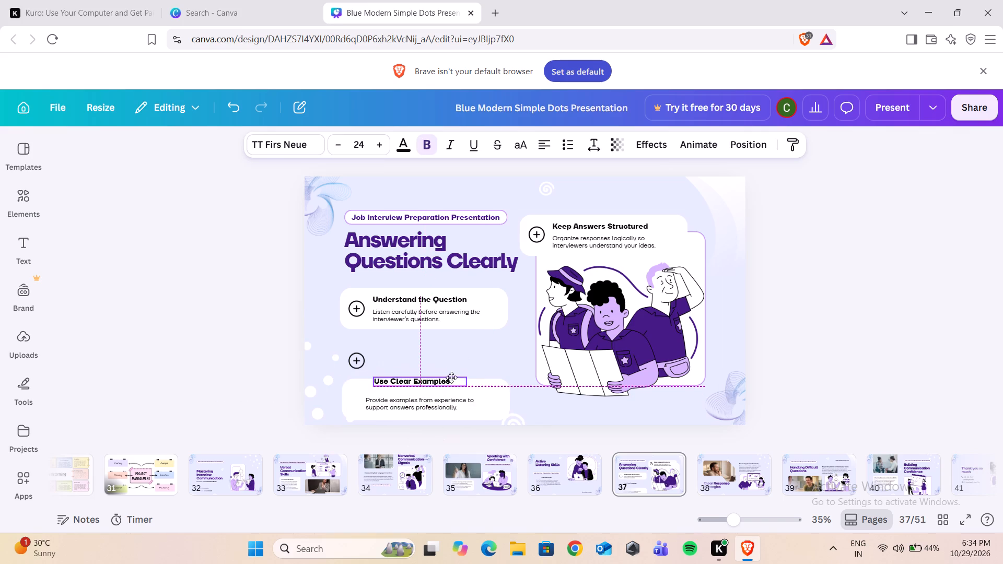
left_click_drag(451, 378, 459, 386)
left_click_drag(461, 403, 470, 403)
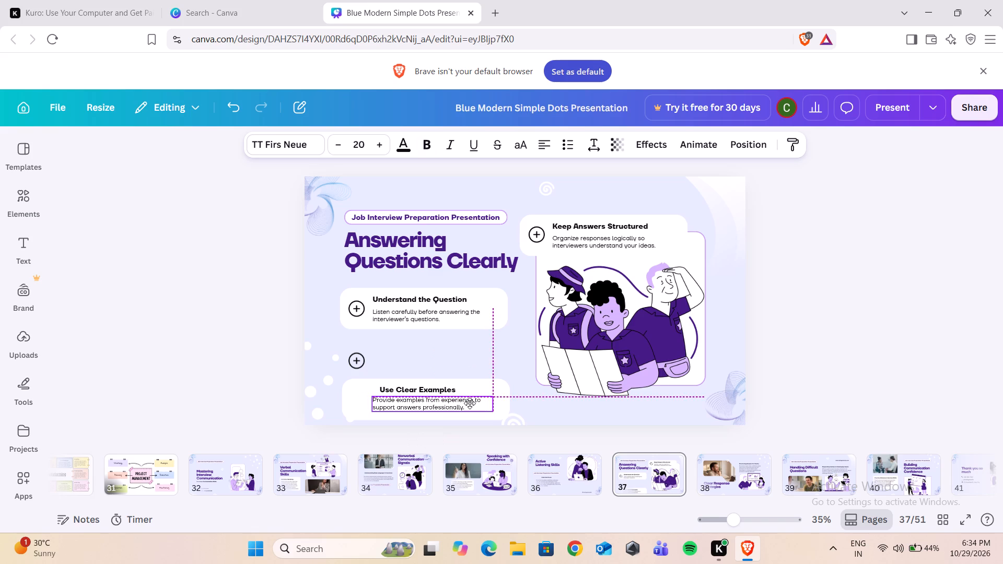
left_click_drag(470, 403, 476, 405)
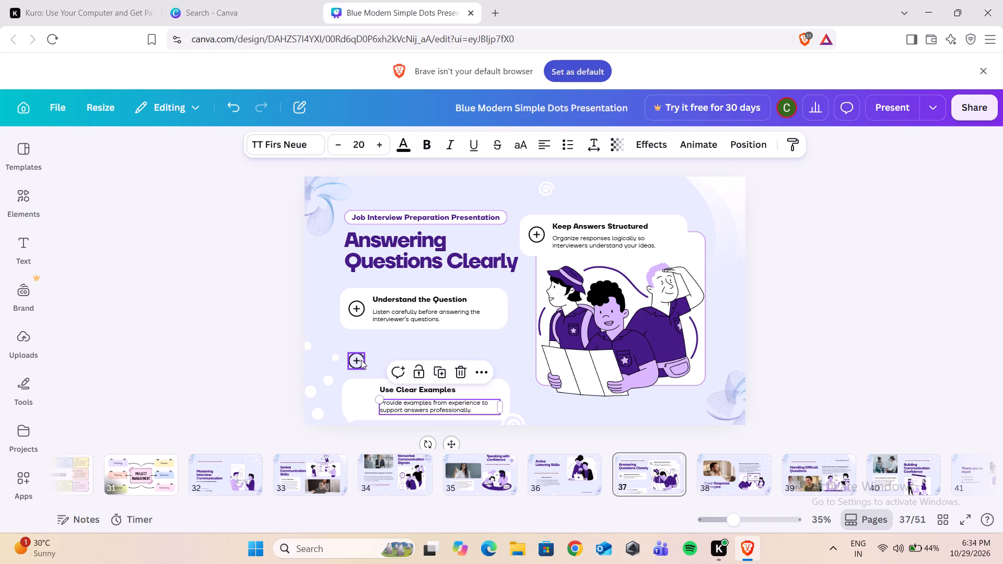
left_click_drag(360, 361, 369, 402)
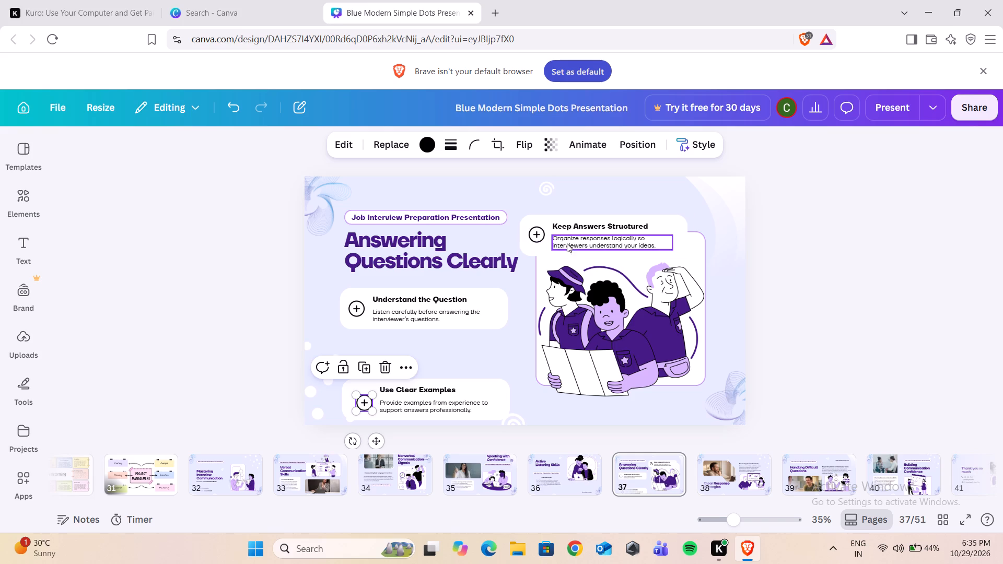
Move the "Keep Answers Structured" white box, description, heading and plus icon between the "Understand the Question" and "Use Clear Examples" cards.
left_click_drag(545, 246, 370, 368)
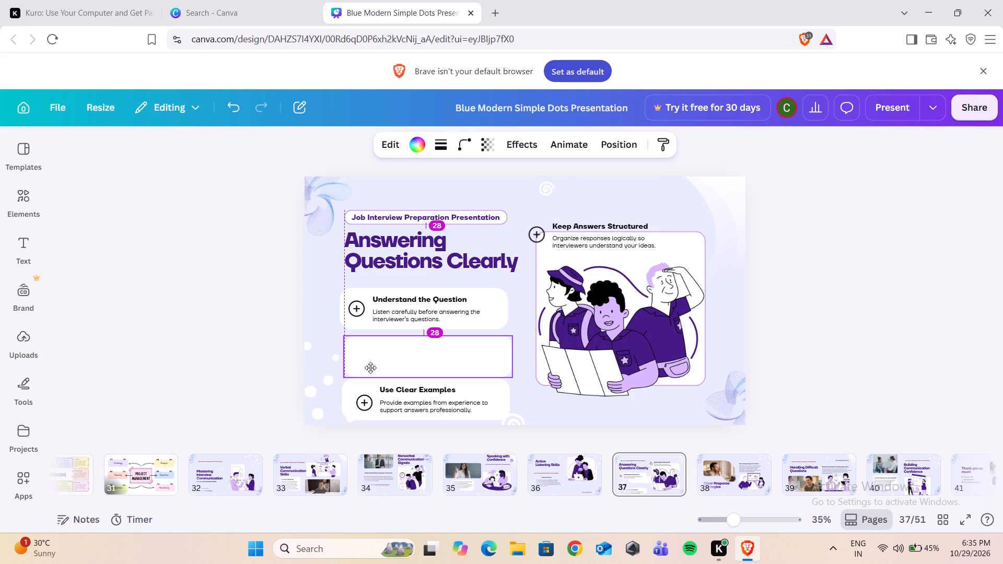
left_click_drag(370, 368, 371, 366)
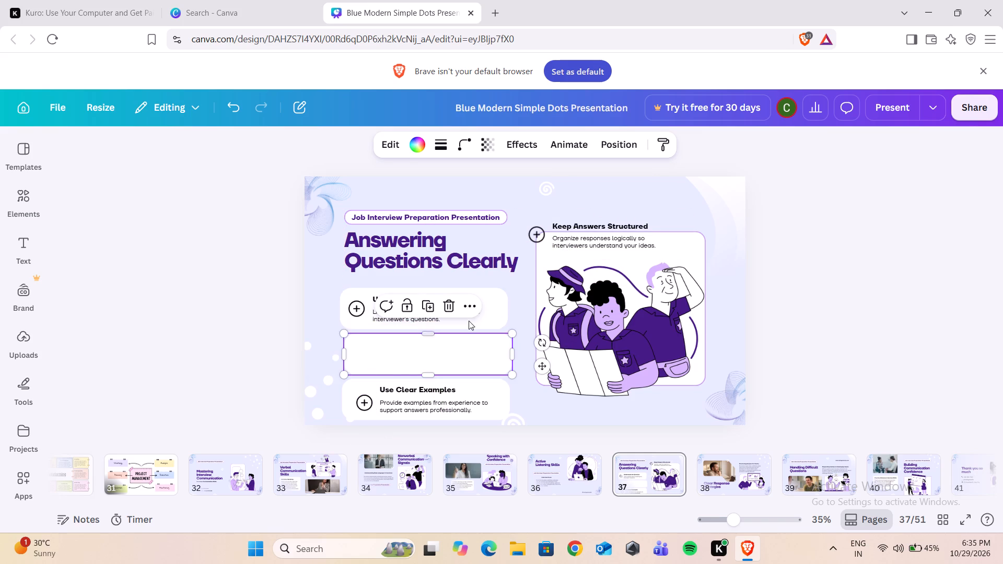
left_click_drag(611, 242, 441, 362)
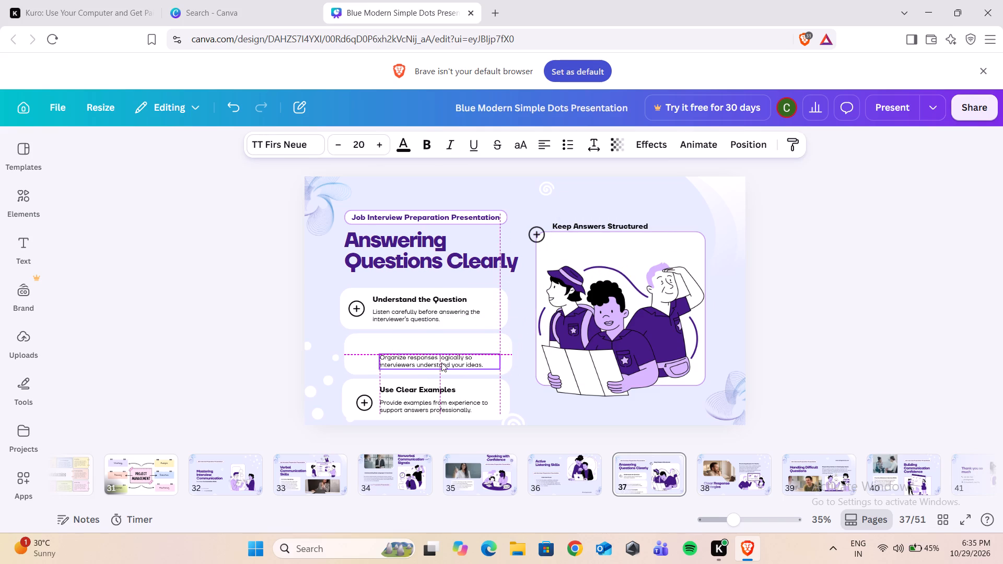
left_click_drag(611, 222, 438, 338)
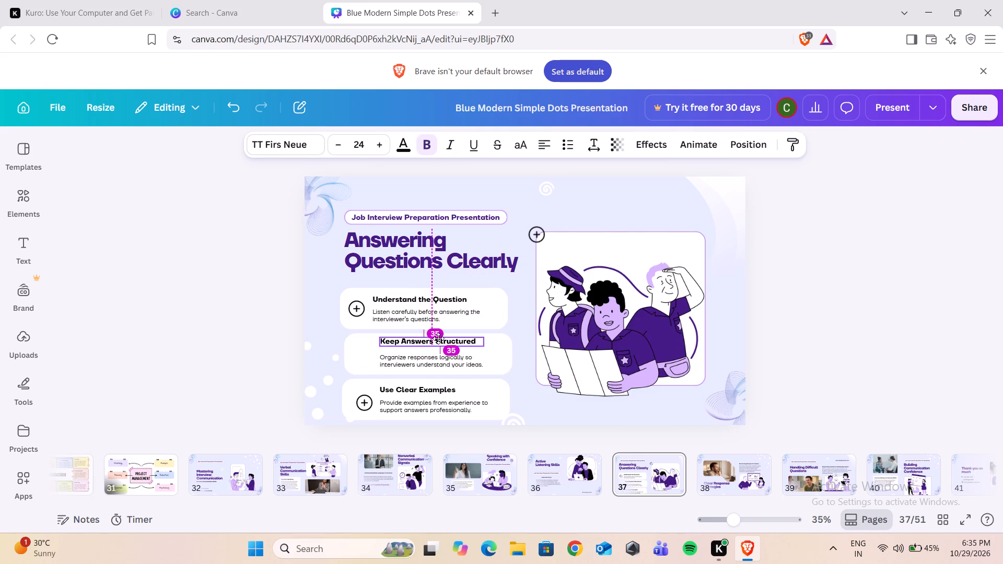
left_click_drag(438, 338, 435, 341)
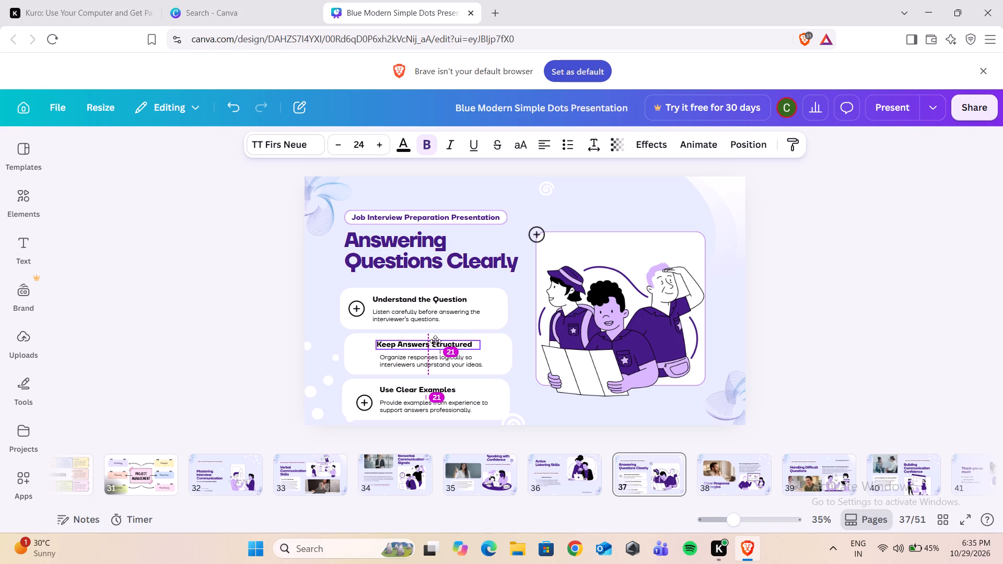
left_click_drag(435, 341, 439, 337)
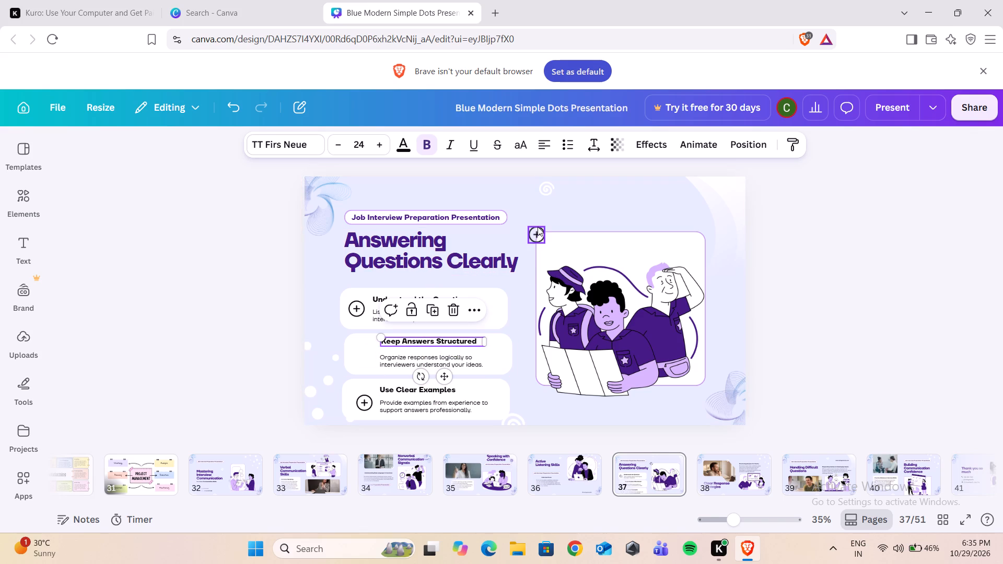
left_click_drag(541, 229, 359, 347)
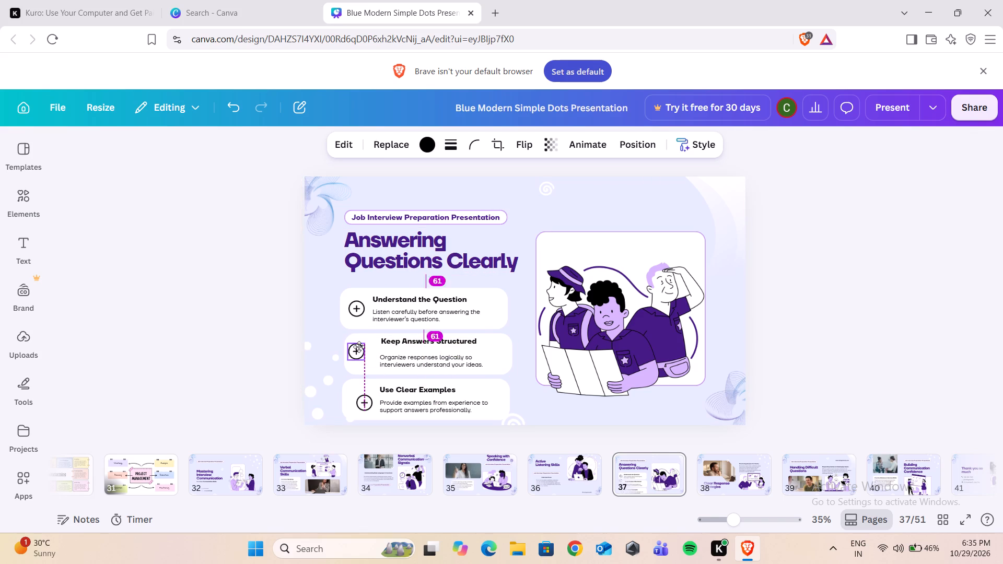
left_click_drag(359, 347, 369, 348)
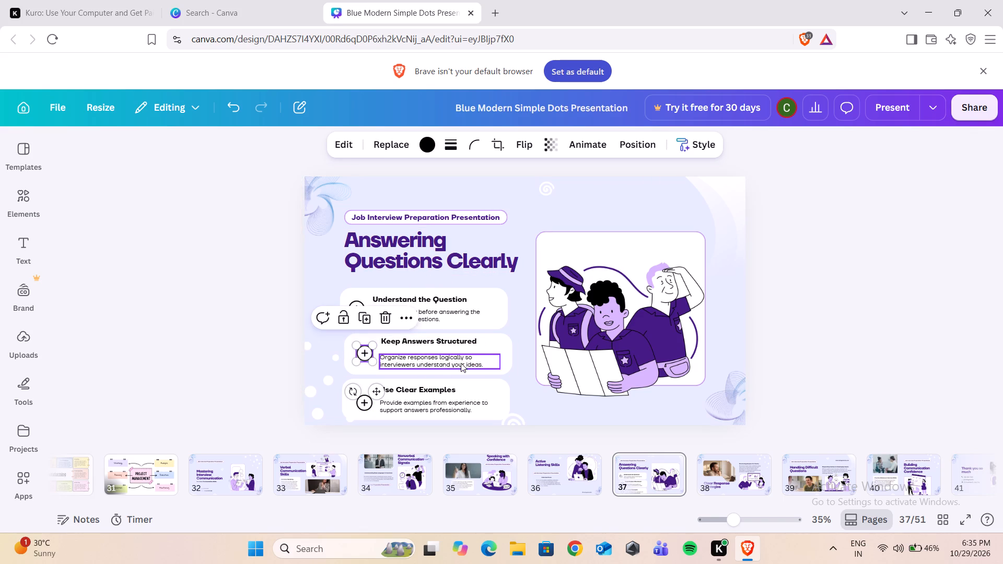
Nudge the white box behind "Keep Answers Structured" left to align with the "Understand the Question" box above it.
left_click(496, 348)
key("Left")
key("Left")
key("Left")
key("Left")
key("Left")
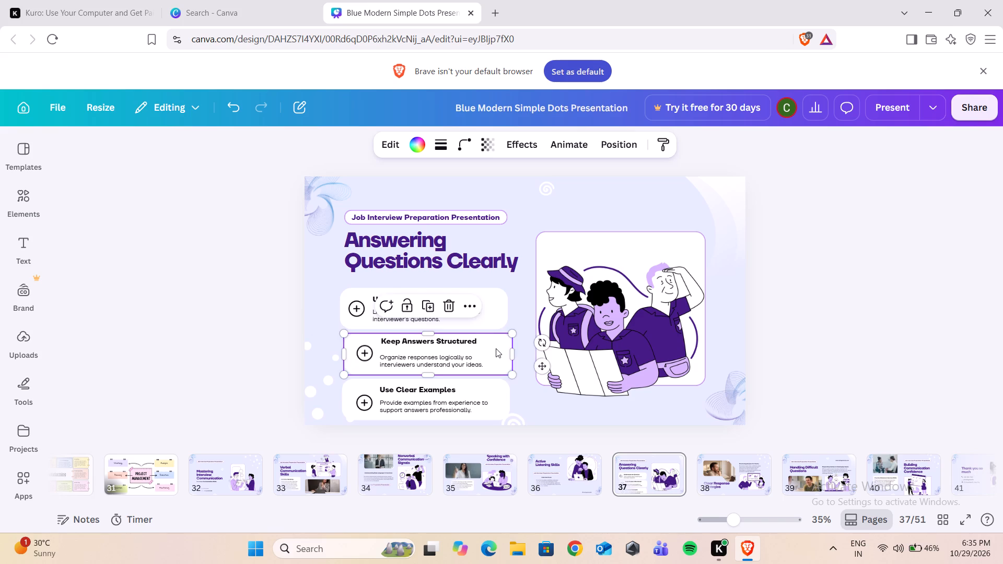
key("Left")
key("Left")
key("Left")
key("Left")
key("Left")
key("Left")
key("Left")
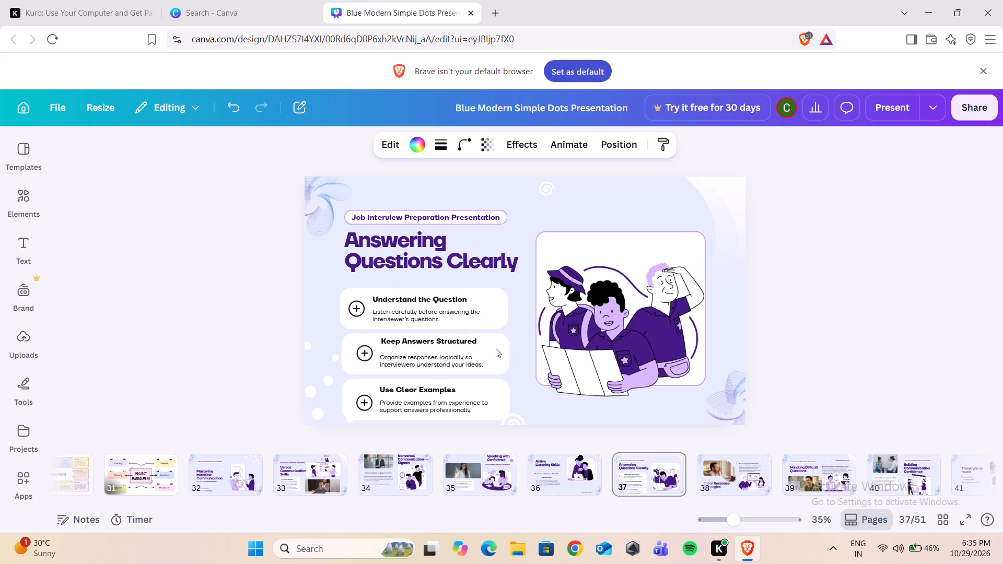
key("Left")
key("Left")
key("Left")
key("Left")
key("Left")
key("Left")
key("Left")
key("Left")
key("Right")
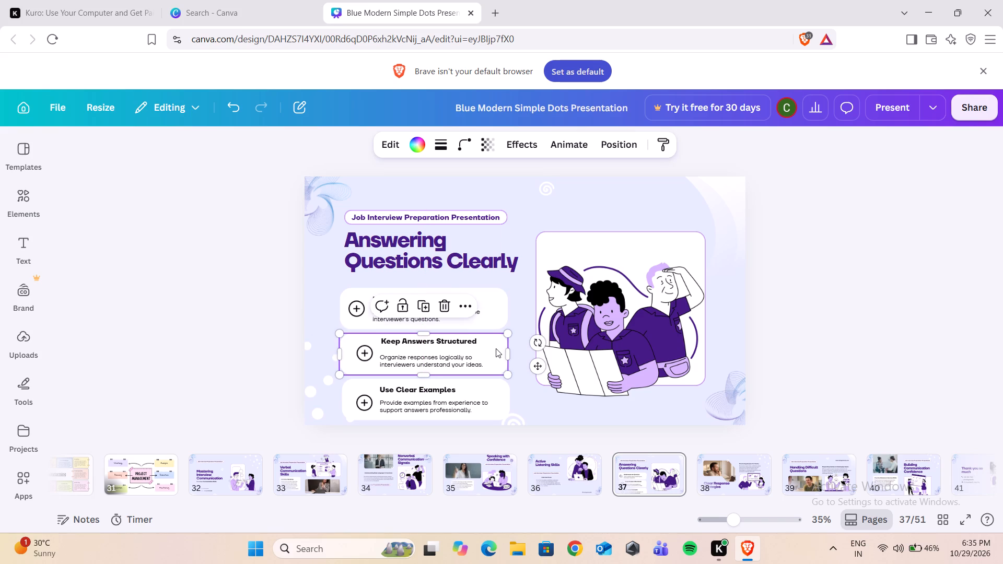
left_click(813, 290)
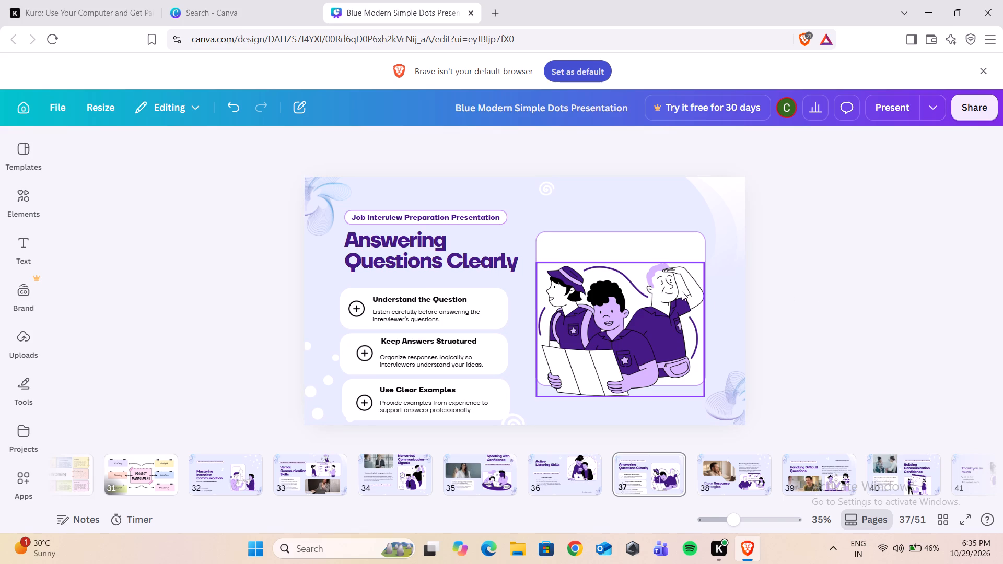
On page 38, lower the photo of the thinking man to the page's bottom edge and place the "Clear Response Strategies" heading above it.
left_click(717, 459)
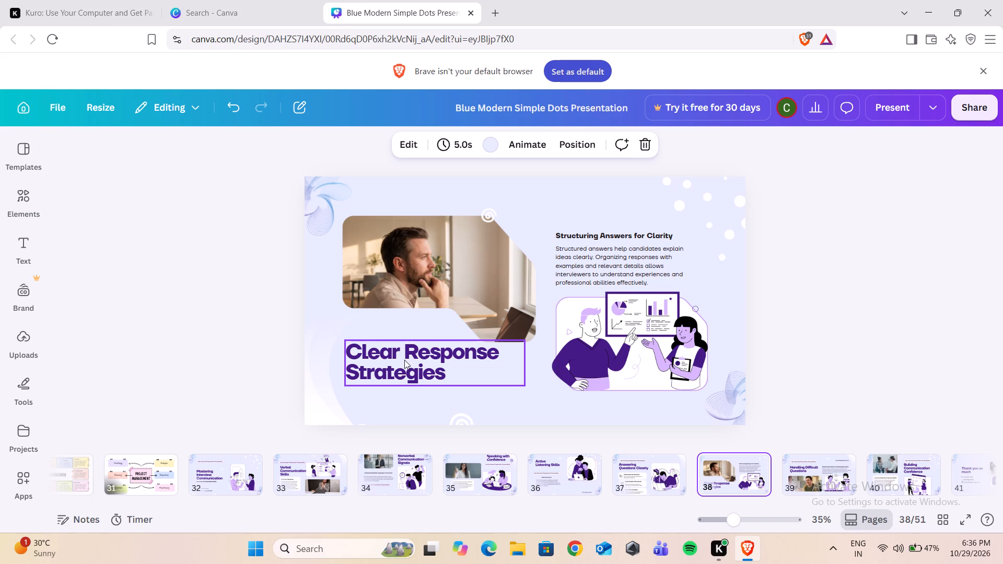
left_click_drag(404, 360, 588, 209)
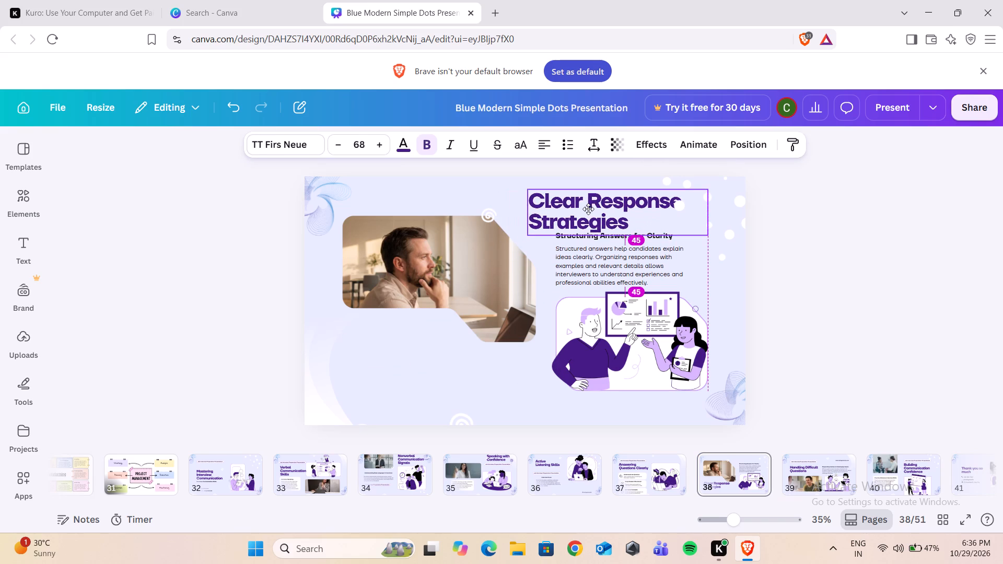
left_click_drag(588, 209, 589, 208)
left_click_drag(440, 246, 434, 330)
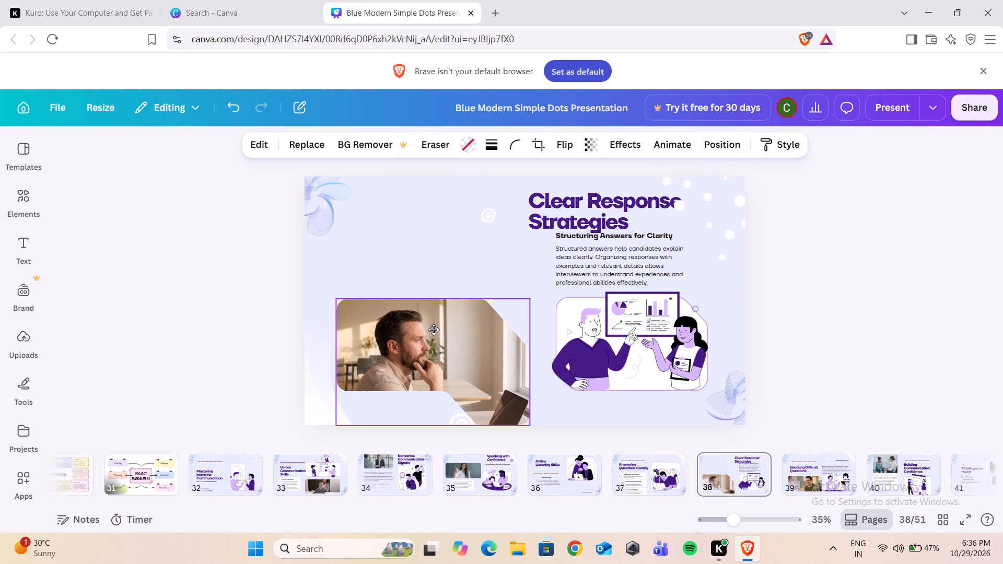
left_click_drag(434, 330, 438, 331)
left_click_drag(578, 217, 469, 217)
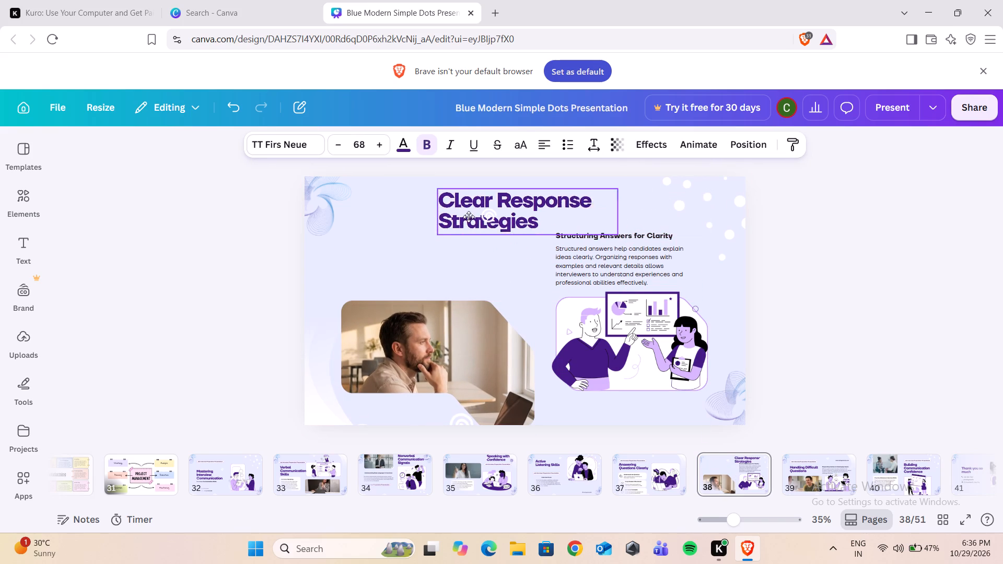
left_click_drag(469, 217, 396, 260)
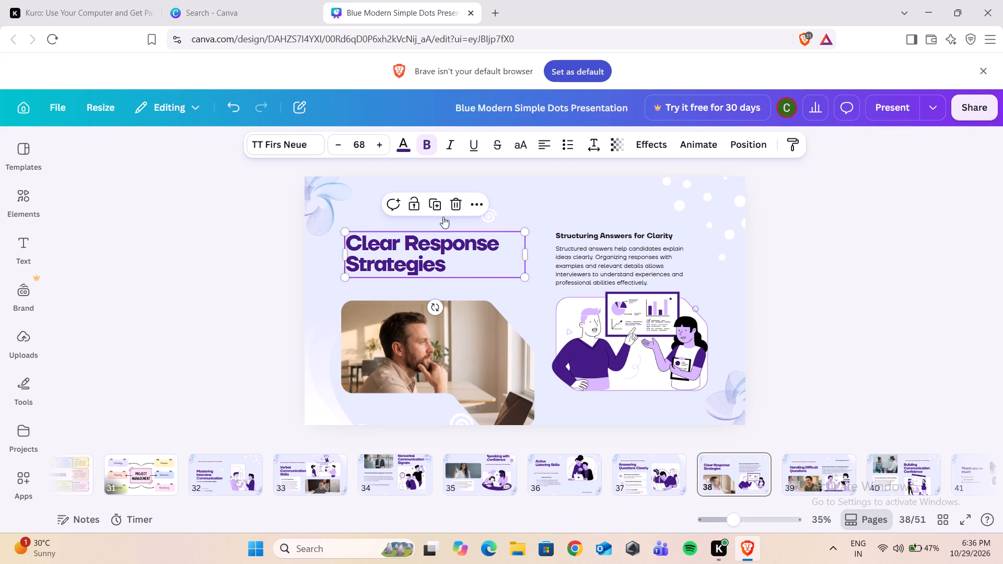
Move the white spiral decoration beside the heading down onto the upper right part of the thinking man's photo.
left_click_drag(489, 211, 488, 294)
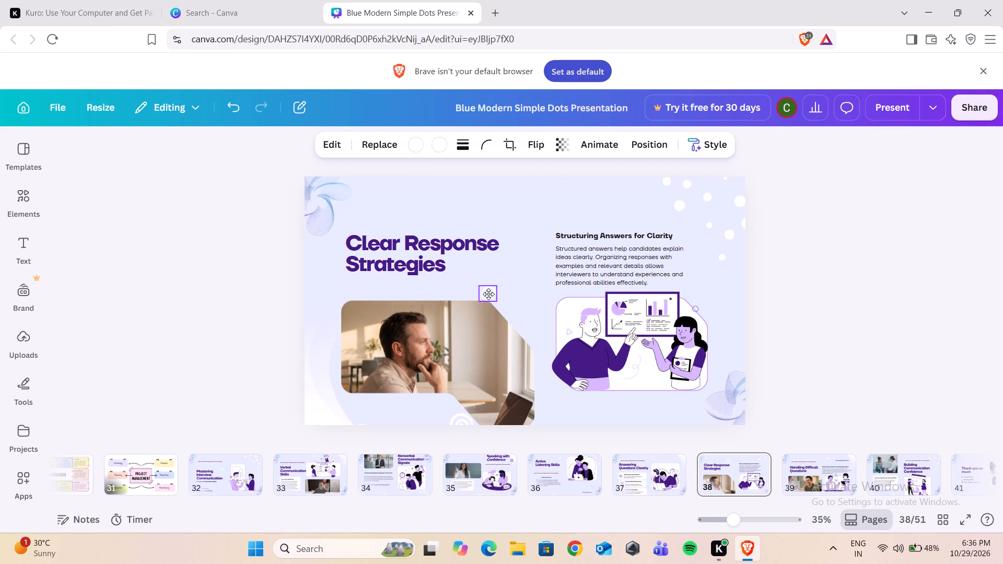
left_click_drag(488, 294, 477, 320)
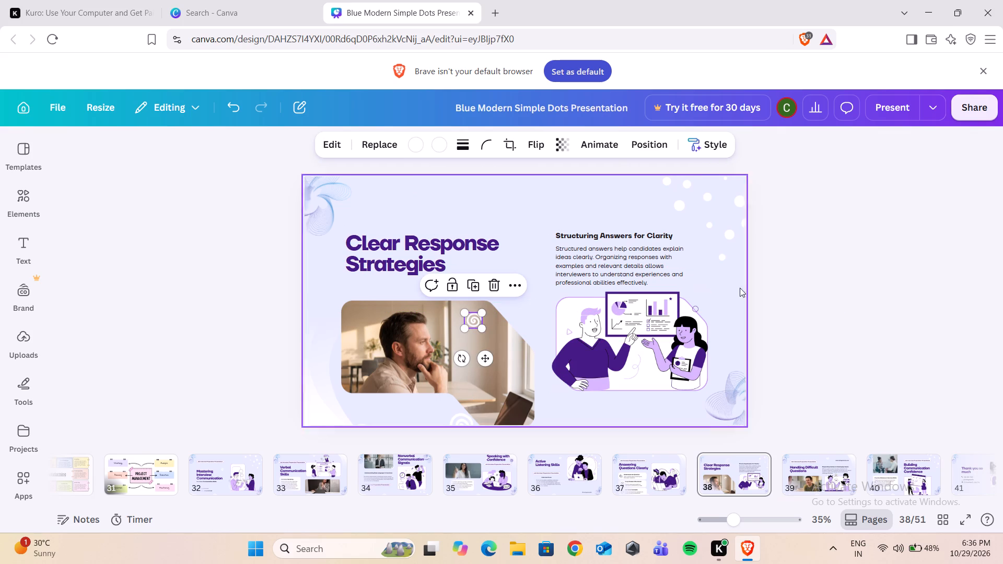
left_click(804, 279)
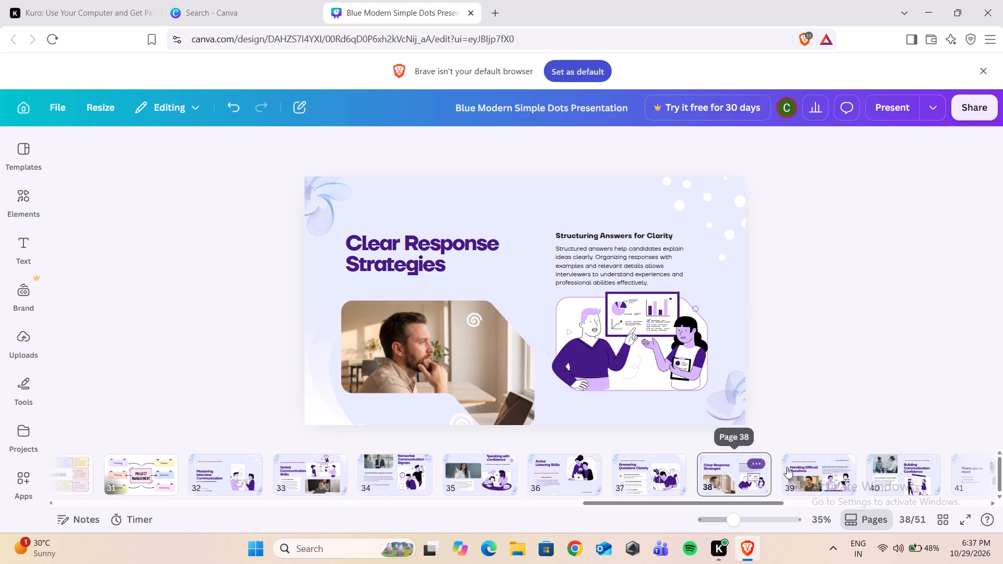
On page 39, raise the "Responding Calmly to Challenging Topics" heading and its paragraph to just below the website address, aligning their left edges.
left_click(807, 476)
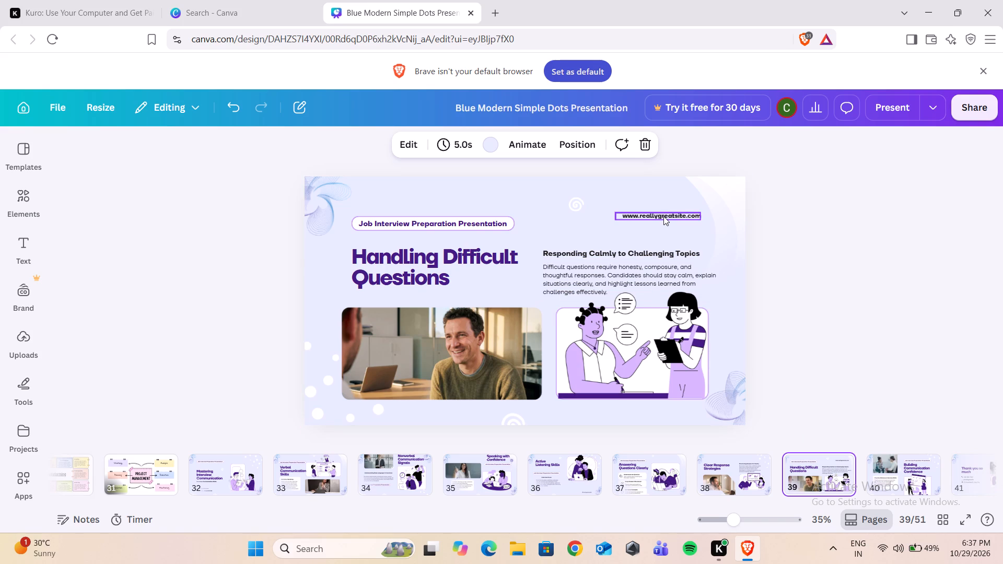
left_click_drag(655, 253, 650, 243)
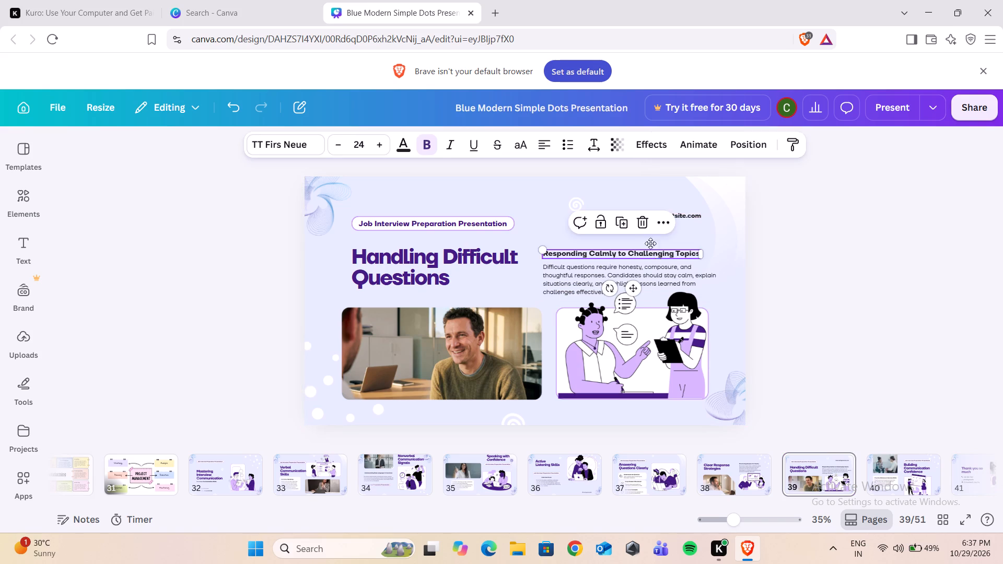
left_click_drag(650, 243, 654, 232)
left_click_drag(664, 275, 667, 250)
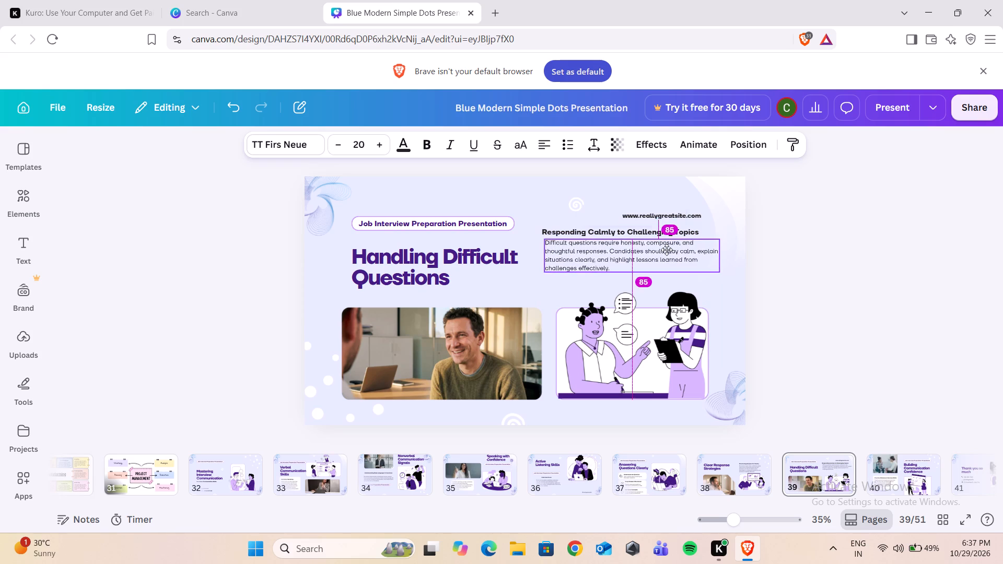
key("Left")
key("Left")
key("Left")
key("Left")
key("Left")
key("Left")
key("Left")
key("Left")
key("Left")
key("Left")
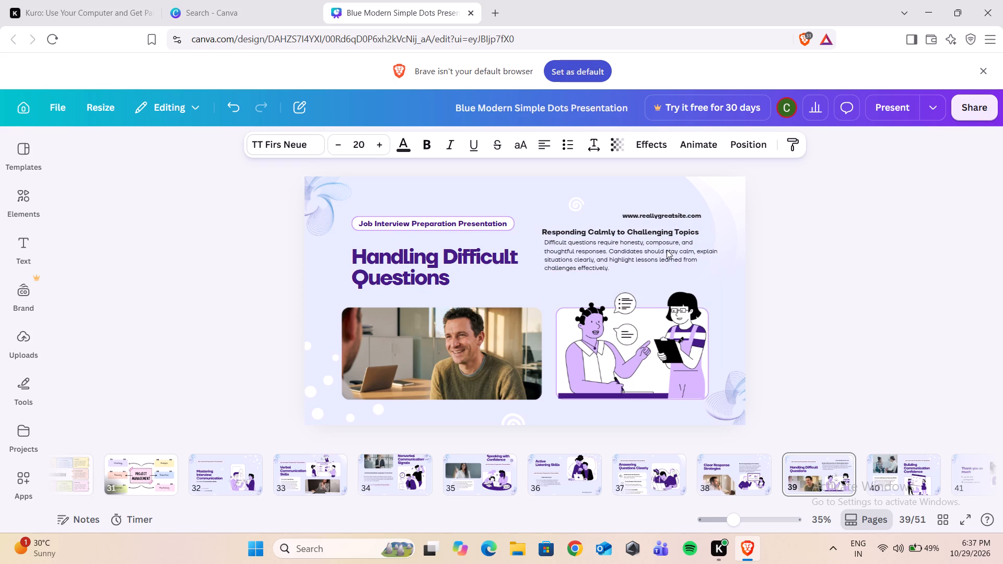
key("Left")
key("Left")
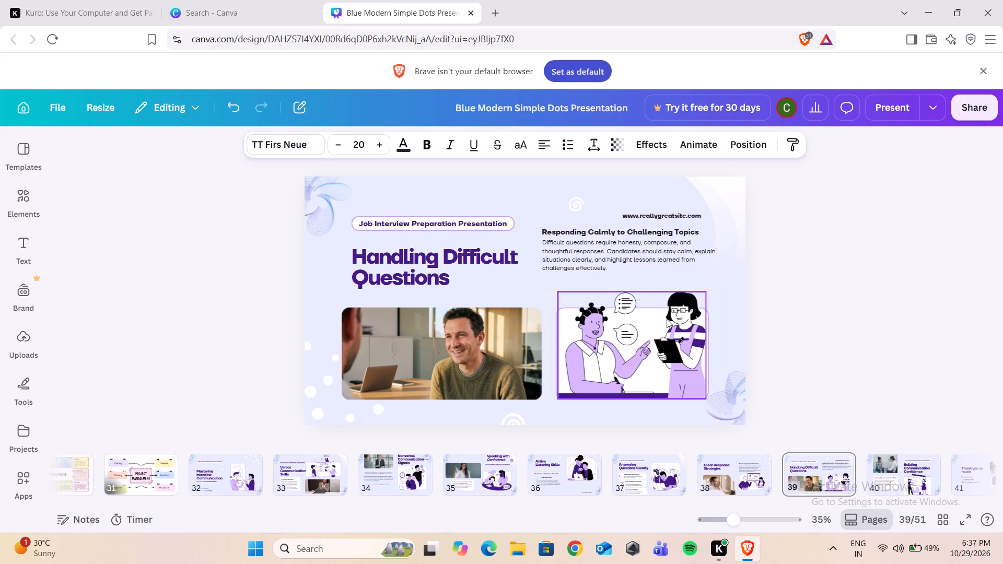
Move the illustration of two people talking and its white background box up beneath the "Responding Calmly to Challenging Topics" paragraph.
left_click_drag(650, 340, 644, 320)
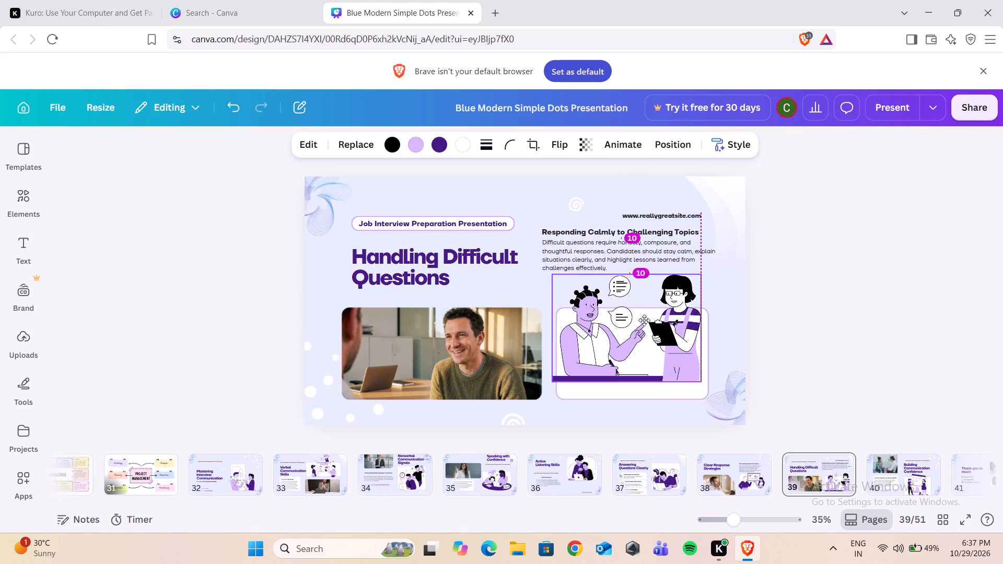
left_click_drag(644, 320, 643, 318)
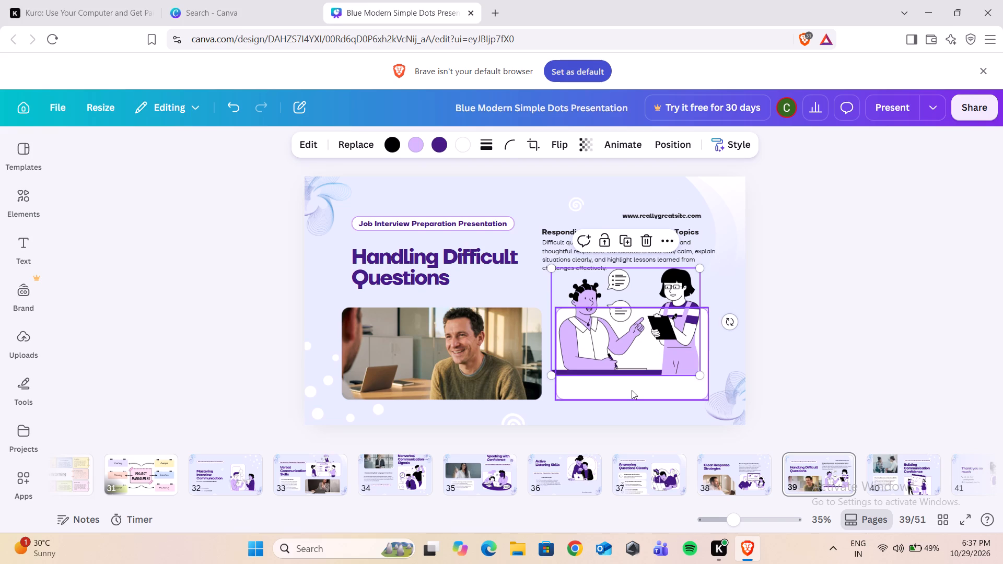
left_click_drag(632, 390, 629, 359)
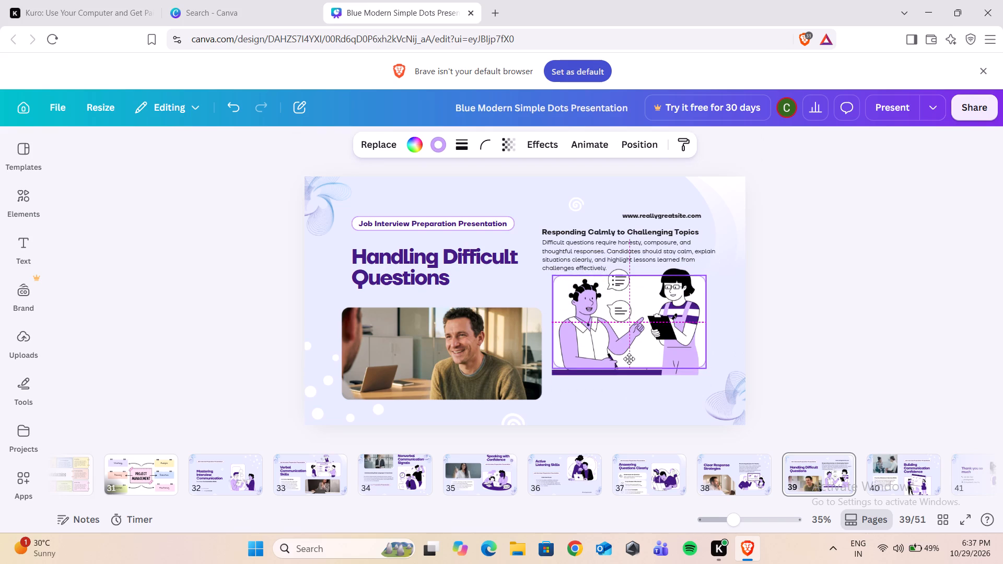
left_click_drag(629, 359, 628, 366)
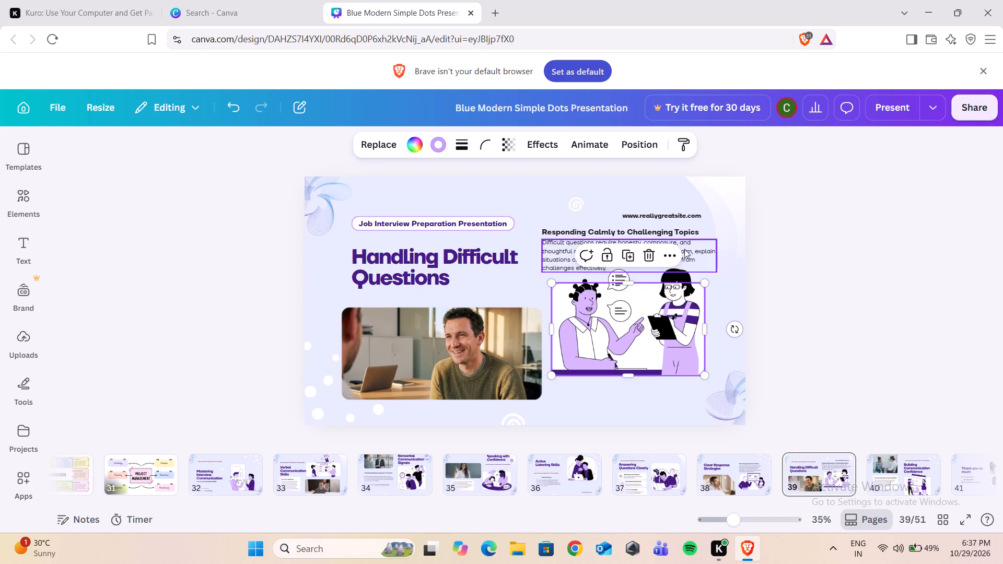
left_click_drag(691, 216, 652, 385)
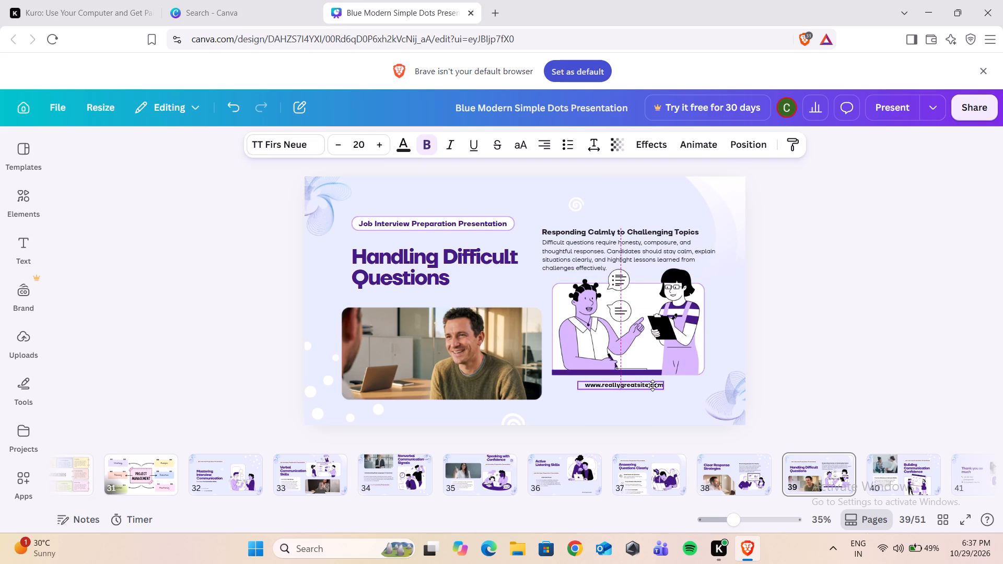
left_click_drag(652, 385, 663, 410)
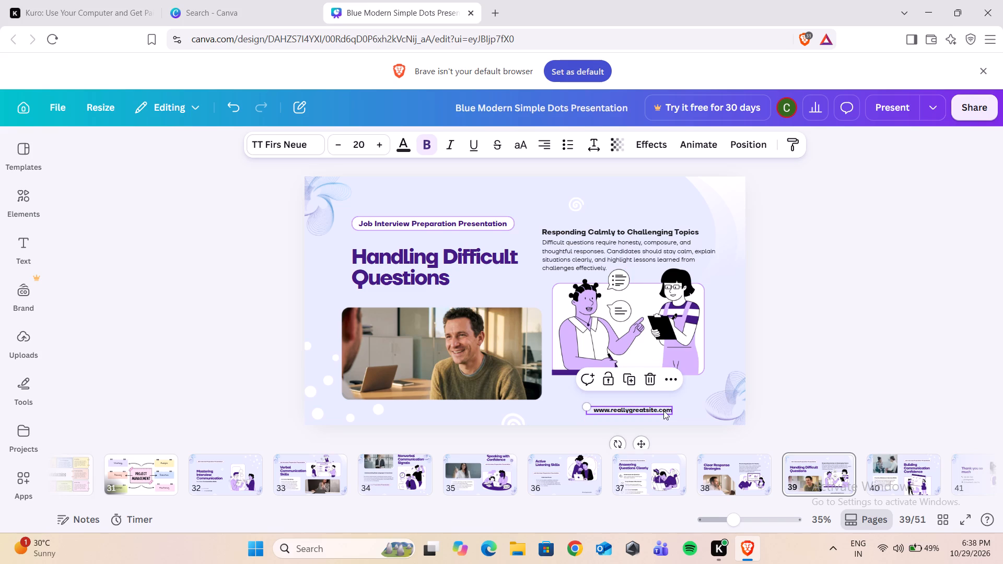
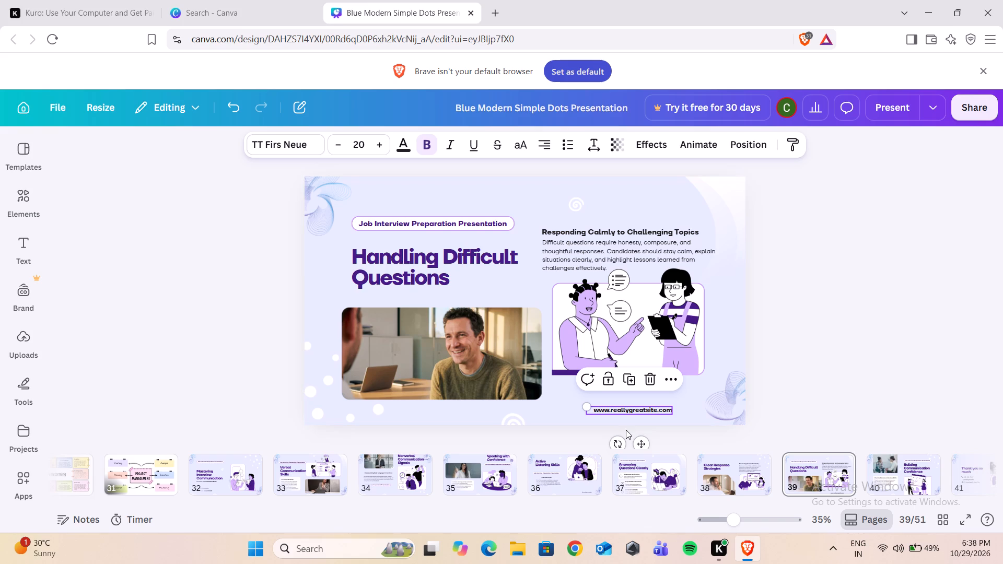
left_click(889, 472)
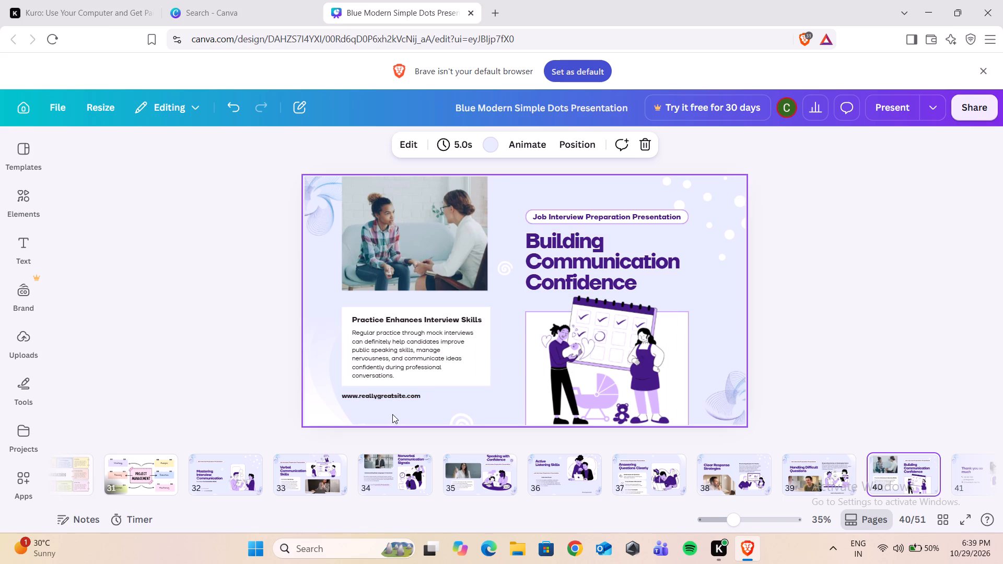
left_click_drag(390, 396, 558, 269)
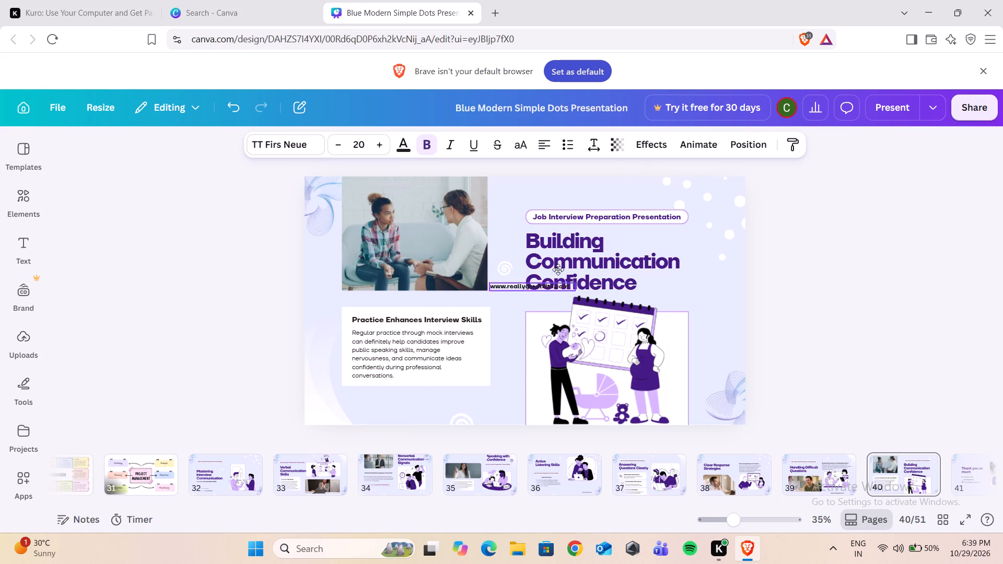
left_click_drag(558, 269, 675, 187)
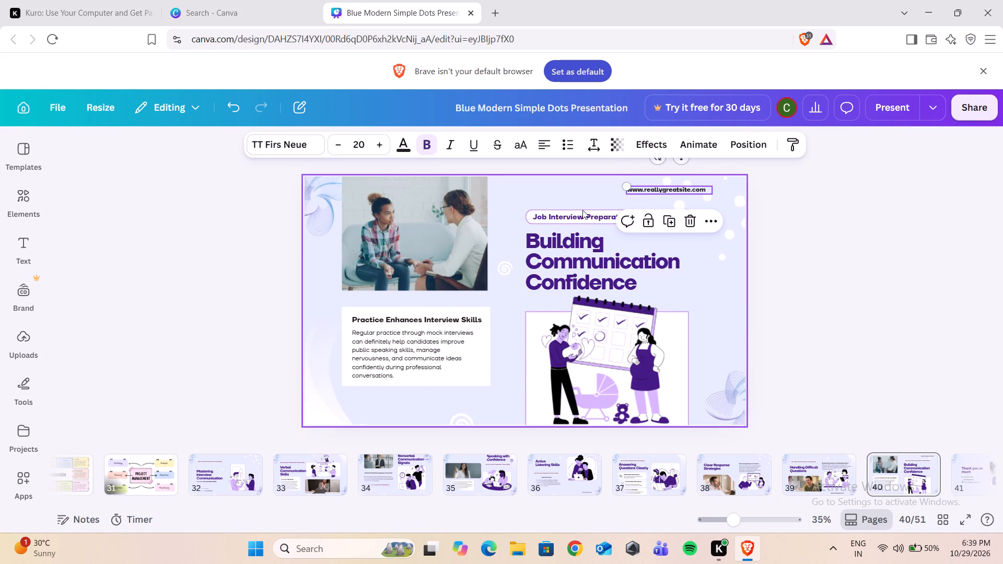
Move the "Job Interview Preparation Presentation" label and its rounded outline from above the heading to just below the "Practice Enhances Interview Skills" card.
left_click_drag(574, 213, 384, 403)
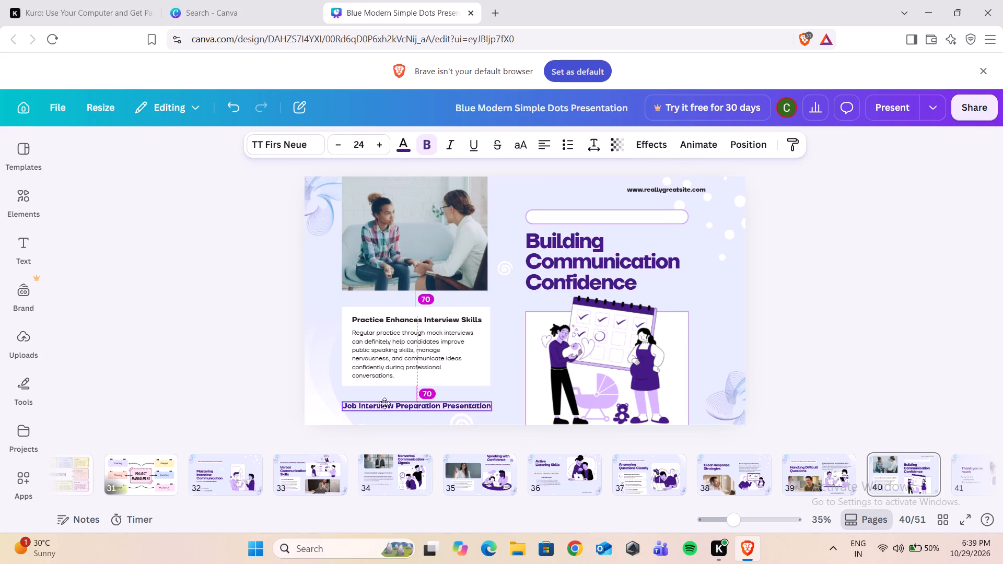
left_click_drag(384, 403, 378, 423)
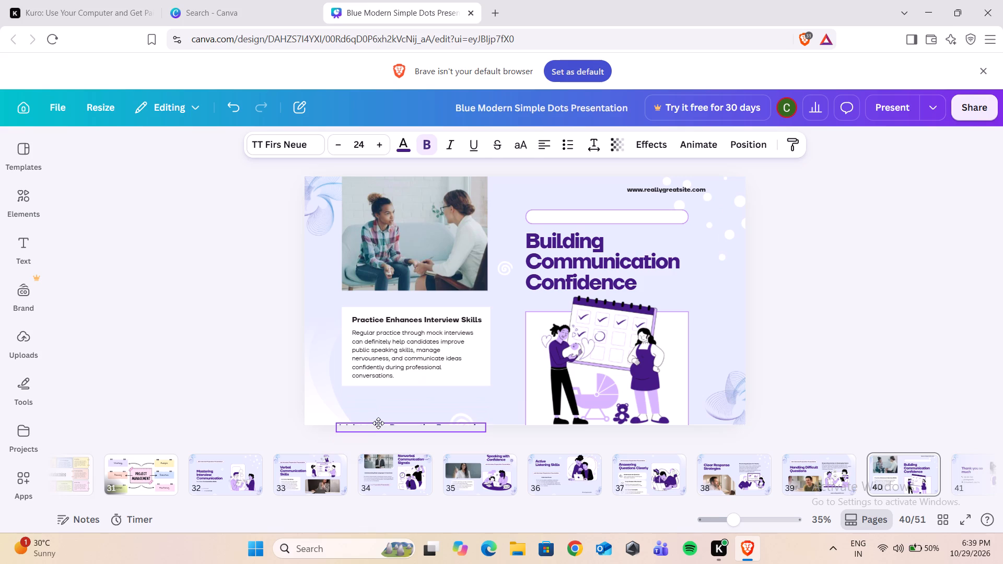
left_click_drag(378, 423, 376, 398)
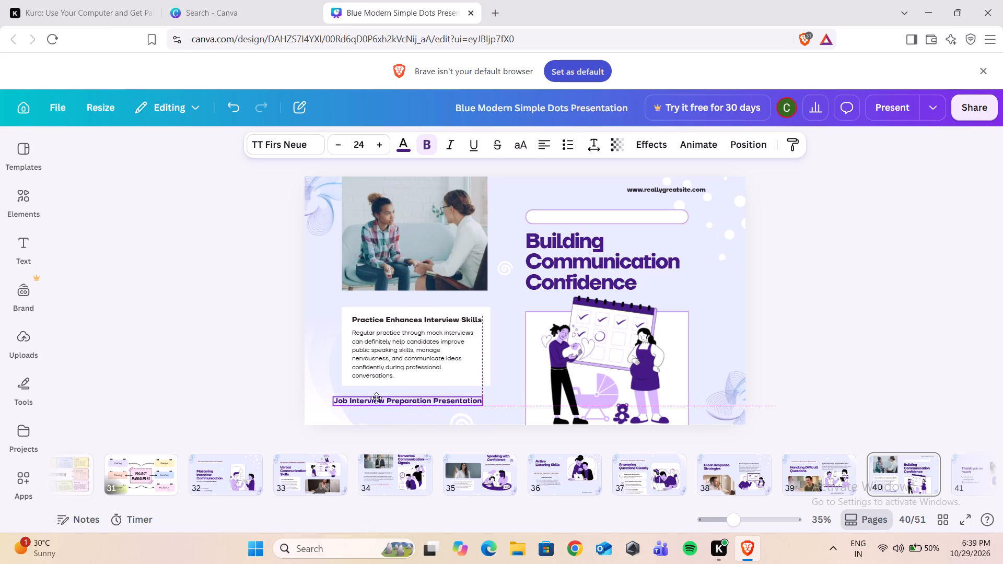
left_click_drag(376, 398, 382, 398)
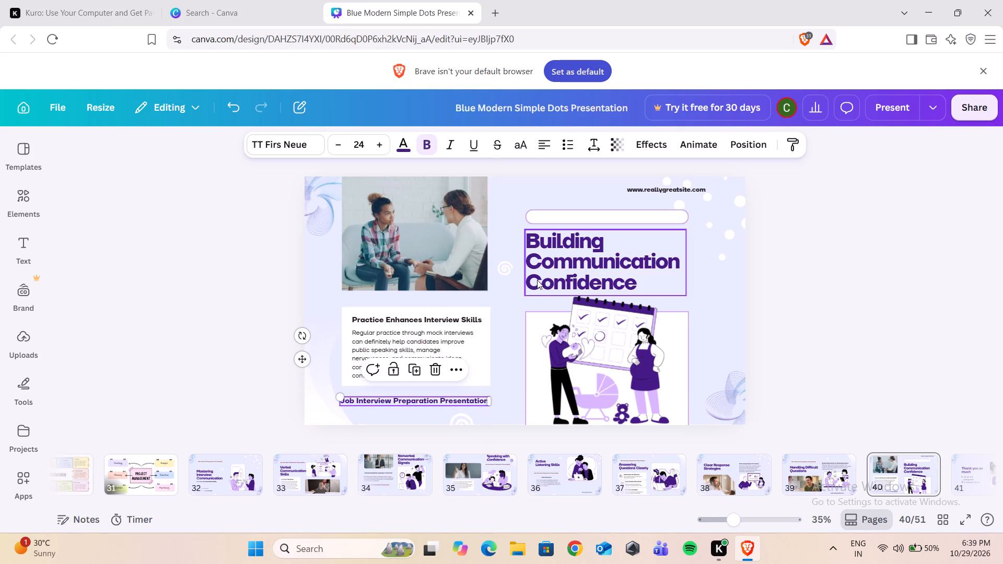
left_click_drag(602, 214, 461, 316)
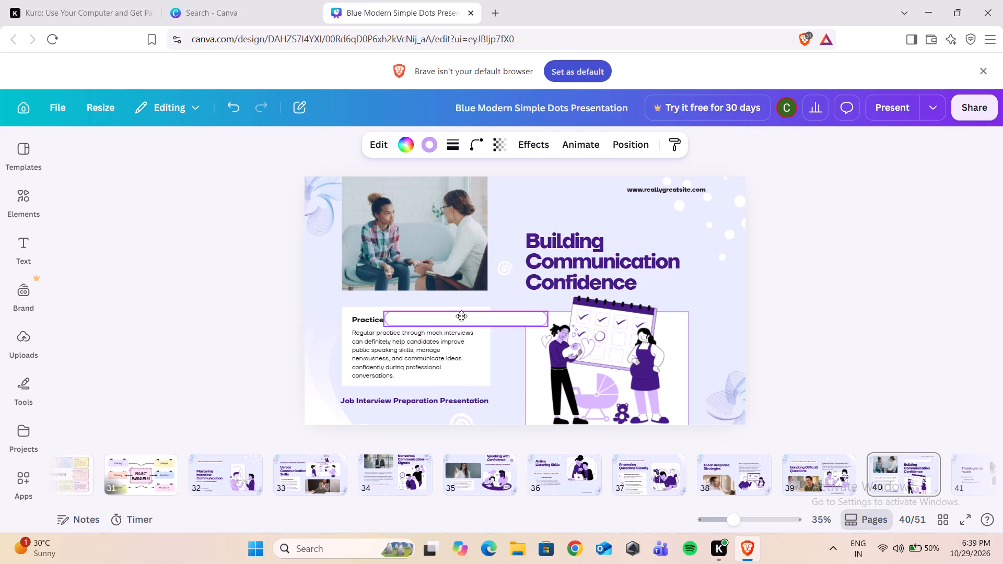
left_click_drag(461, 316, 409, 400)
left_click(809, 269)
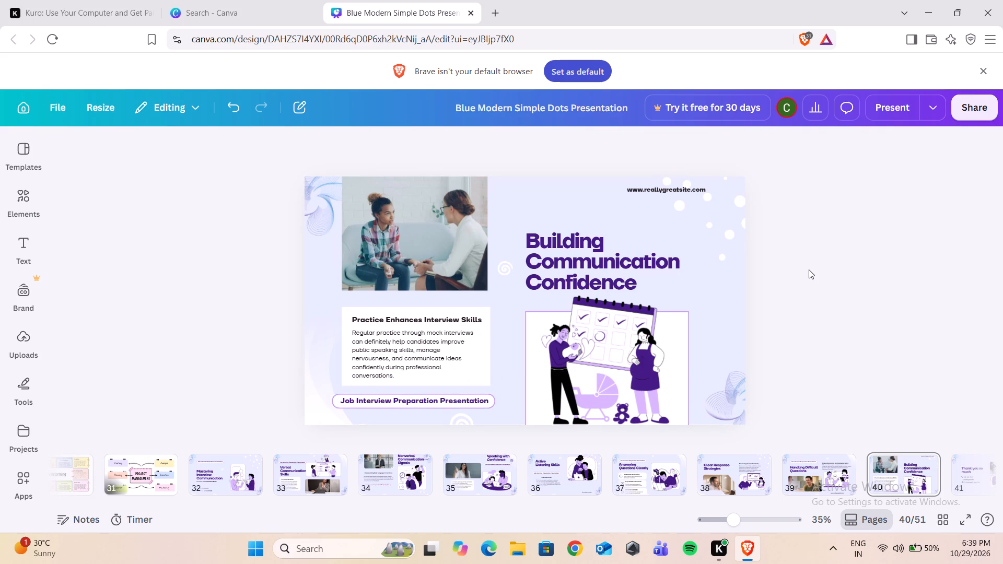
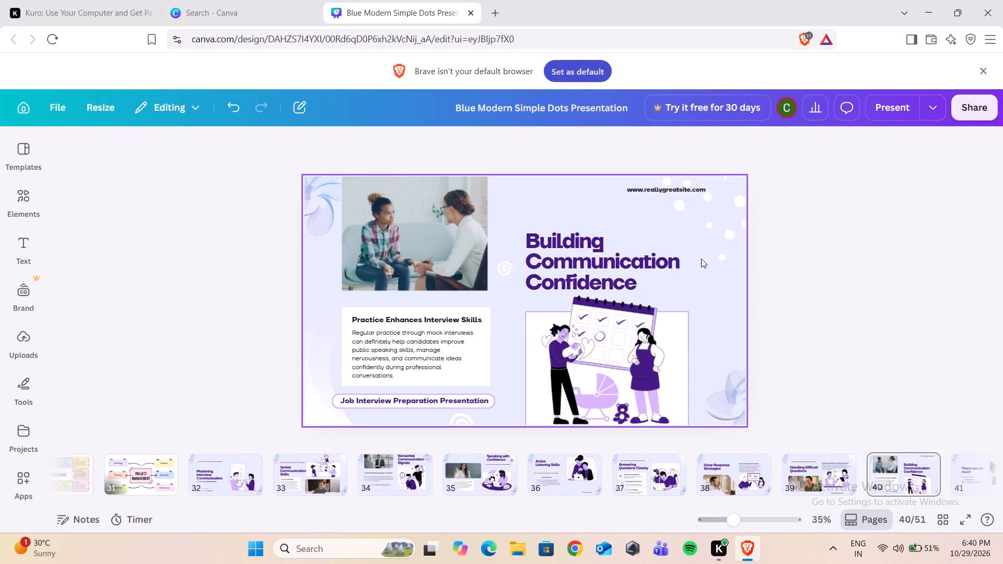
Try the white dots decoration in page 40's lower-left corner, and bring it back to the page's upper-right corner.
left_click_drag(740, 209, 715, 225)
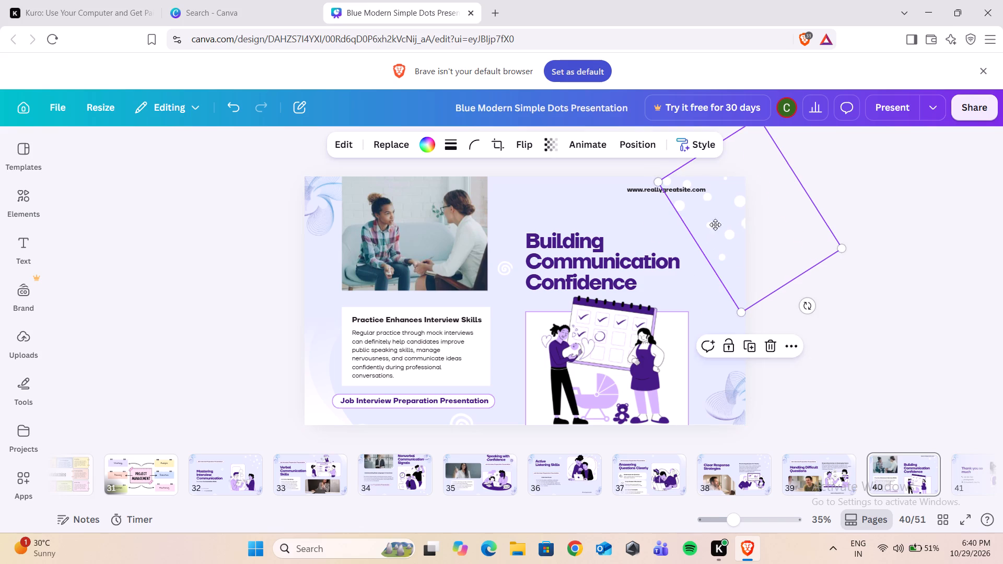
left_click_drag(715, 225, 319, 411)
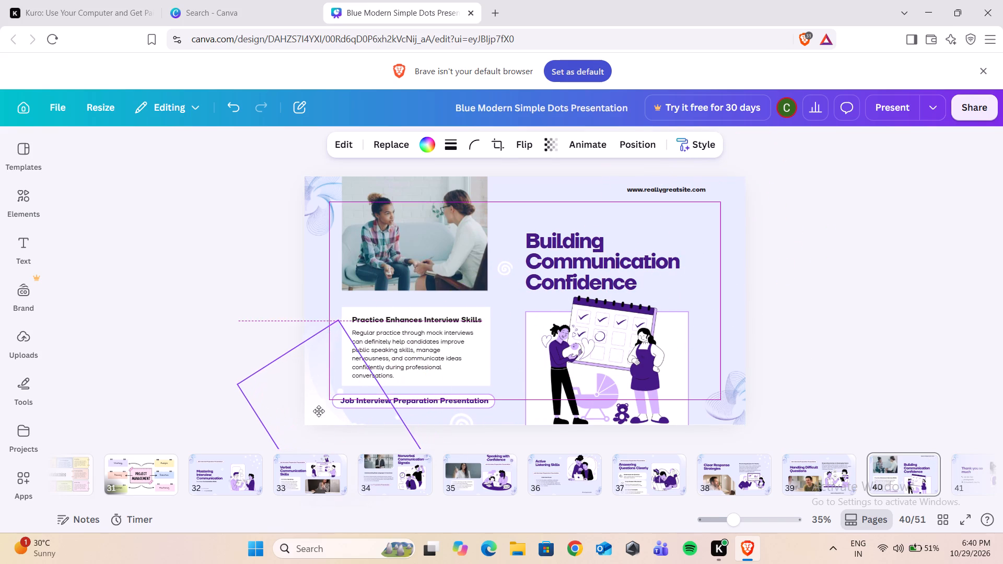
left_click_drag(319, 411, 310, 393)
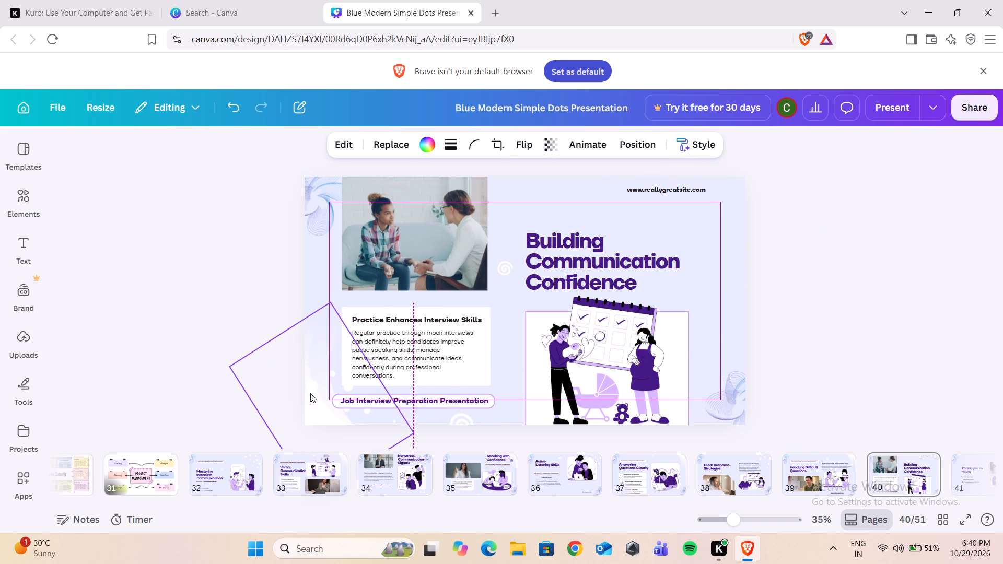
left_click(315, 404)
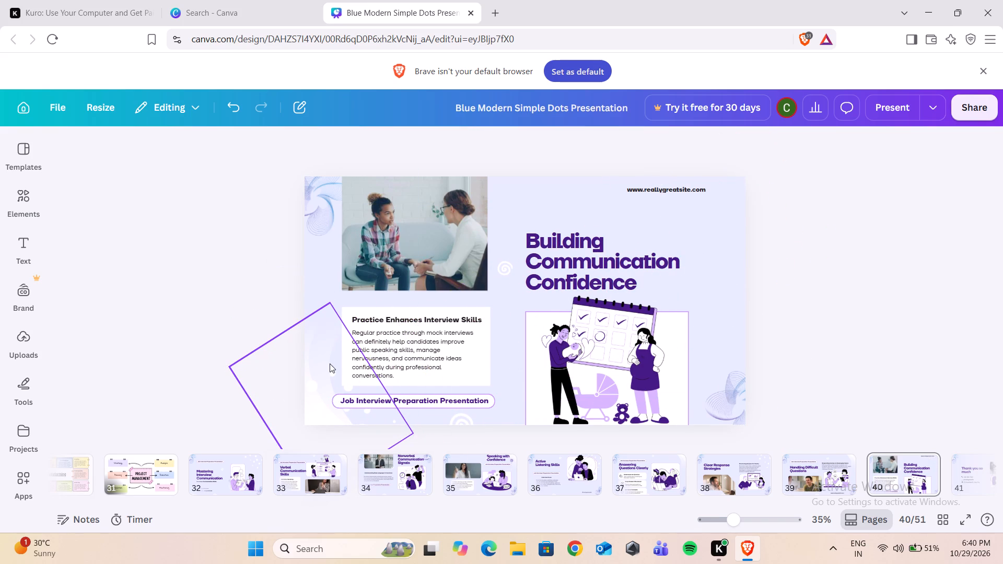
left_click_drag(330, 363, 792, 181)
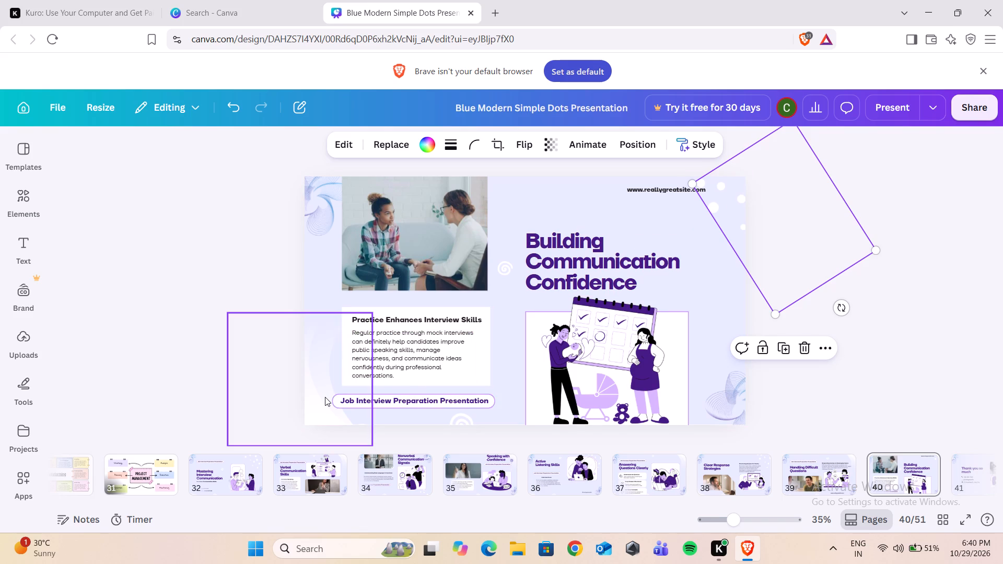
Nudge the pale curved shape in page 40's lower-left corner slightly right and down.
left_click_drag(325, 397, 339, 405)
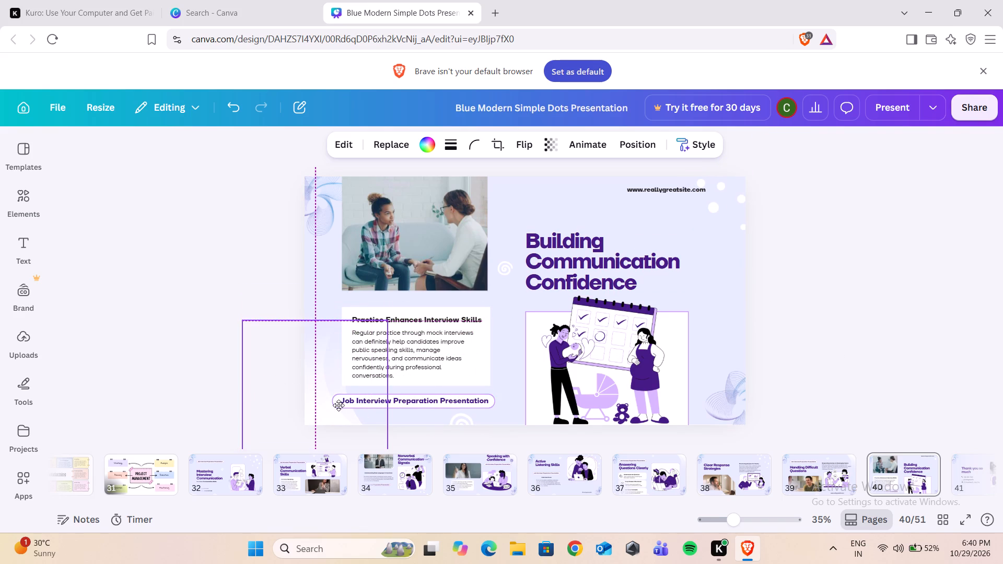
left_click_drag(339, 405, 339, 406)
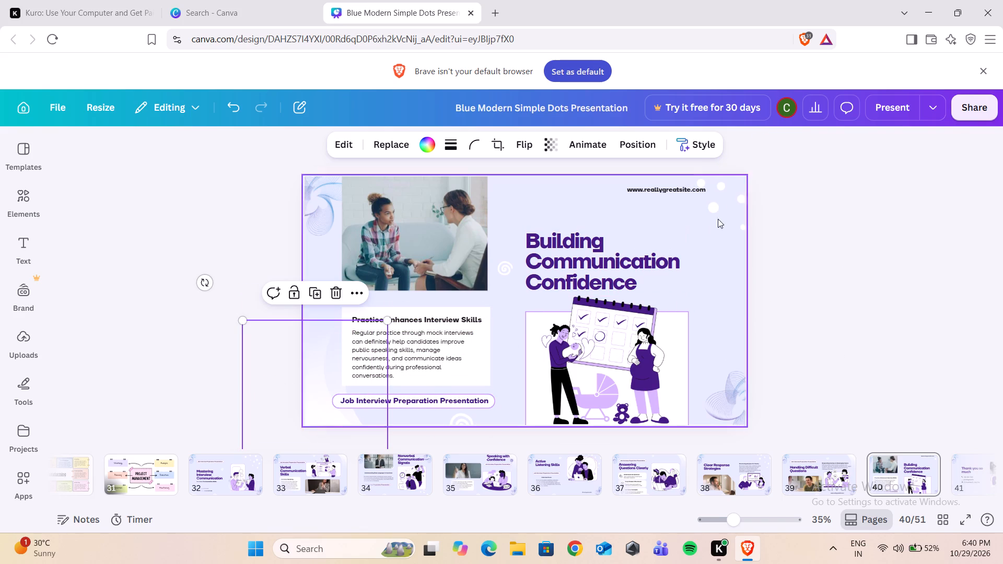
left_click_drag(725, 214, 707, 219)
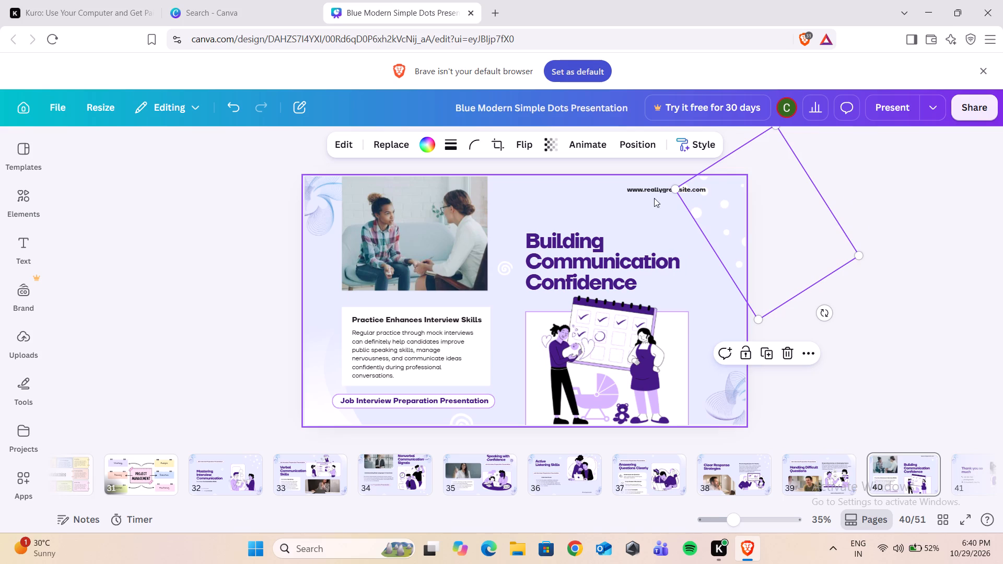
left_click_drag(648, 192, 609, 194)
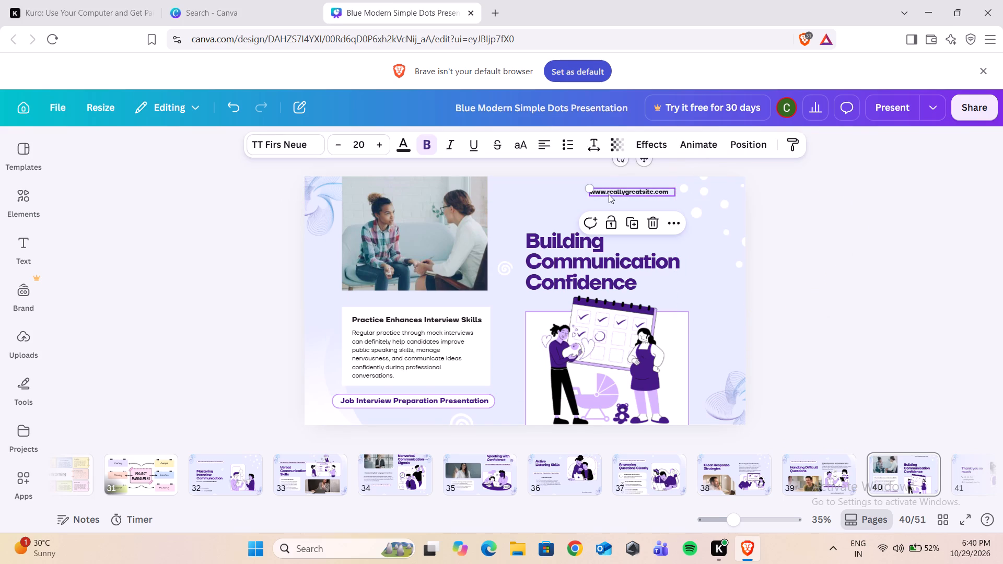
left_click(858, 206)
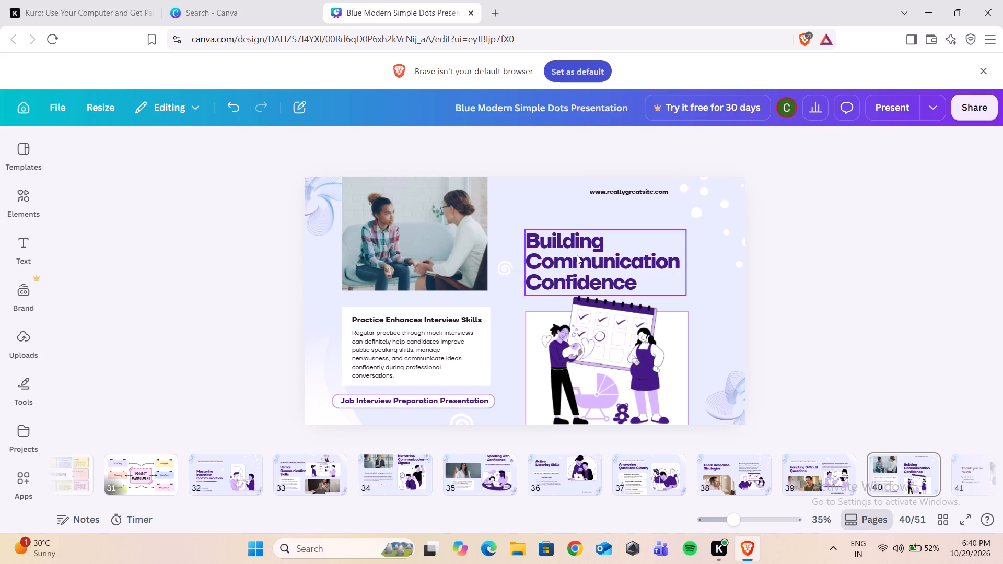
left_click_drag(577, 255, 574, 231)
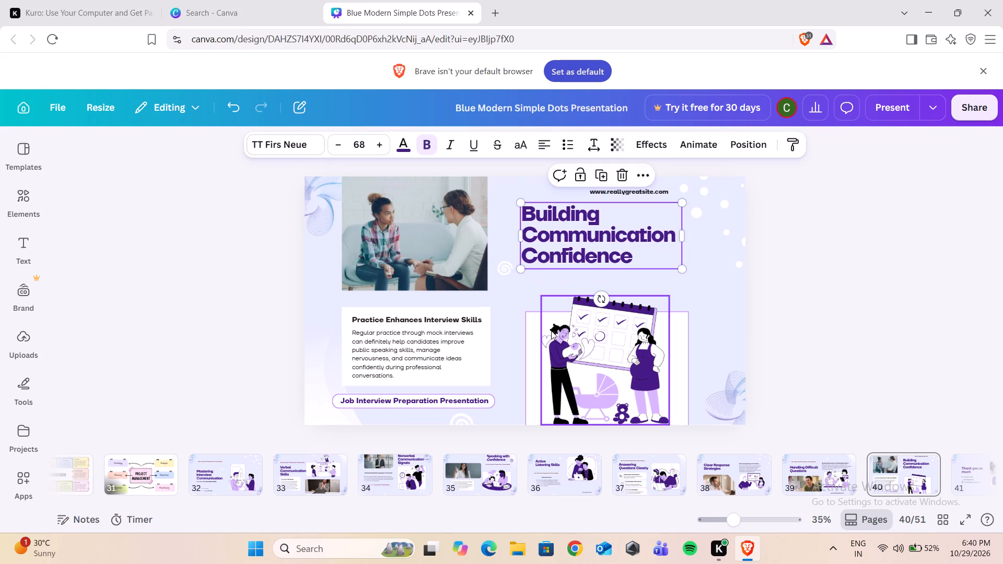
Raise the outlined white card and the calendar couple illustration below the heading, keeping the figures' feet at the card's bottom edge.
left_click_drag(538, 340, 537, 304)
left_click_drag(570, 324, 572, 331)
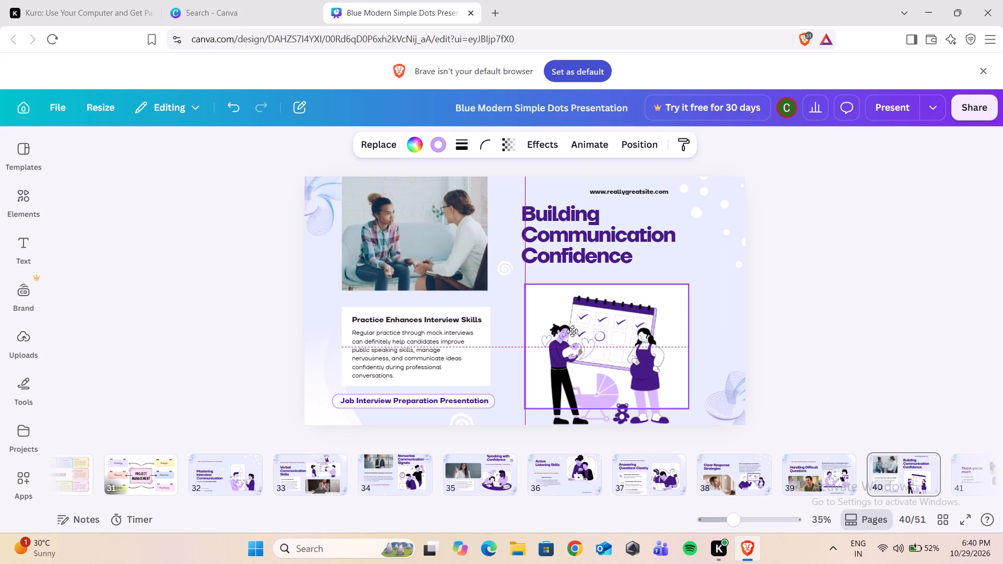
left_click_drag(572, 331, 572, 331)
left_click(590, 328)
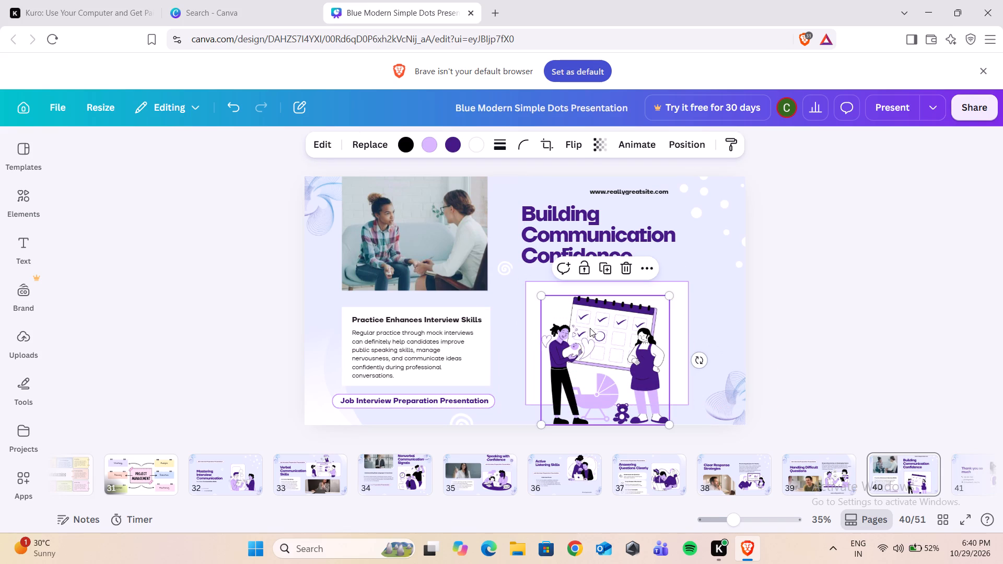
left_click_drag(590, 328, 589, 309)
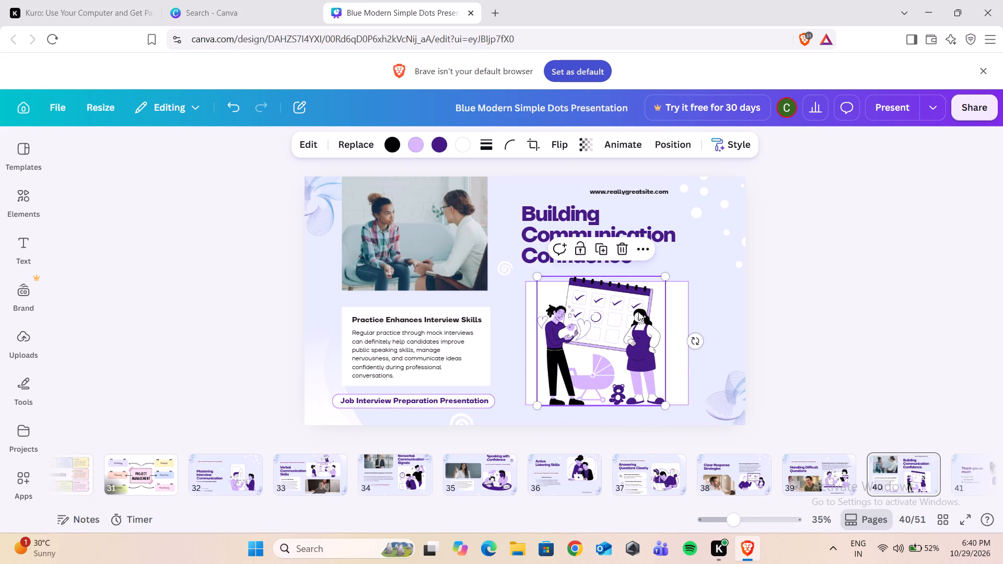
left_click(842, 284)
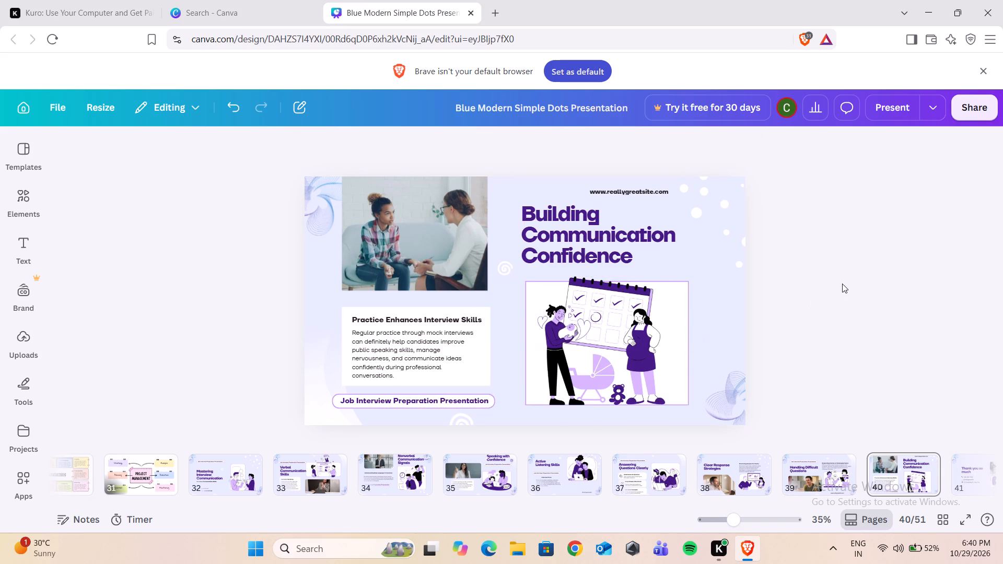
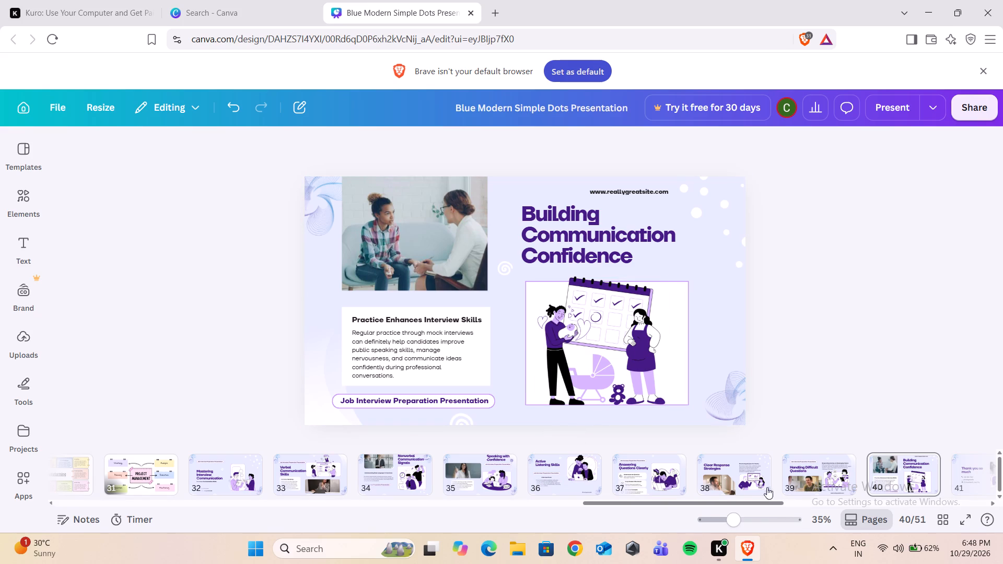
Bring the thumbnails of the pages following page 40 into view.
scroll(761, 480, "left", 7)
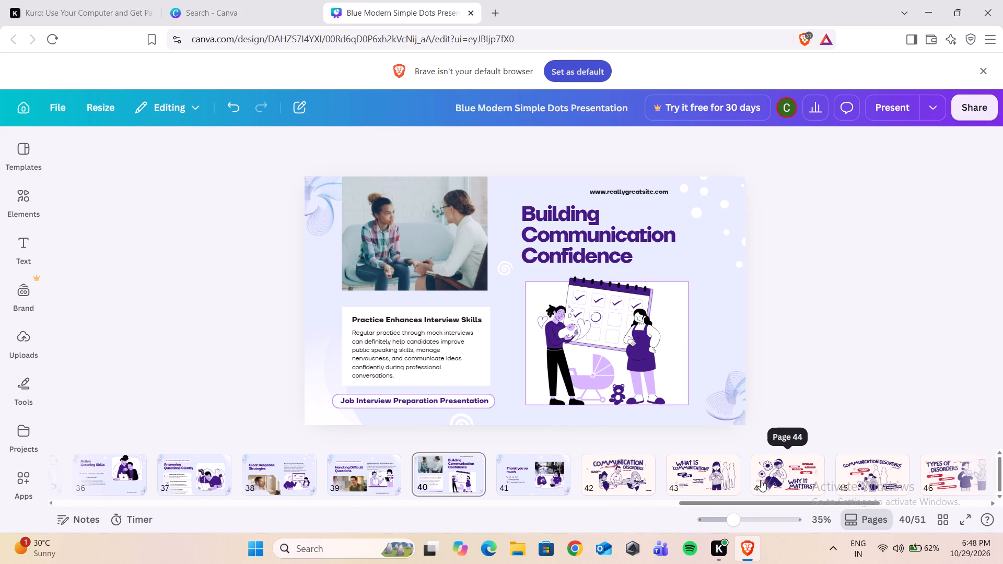
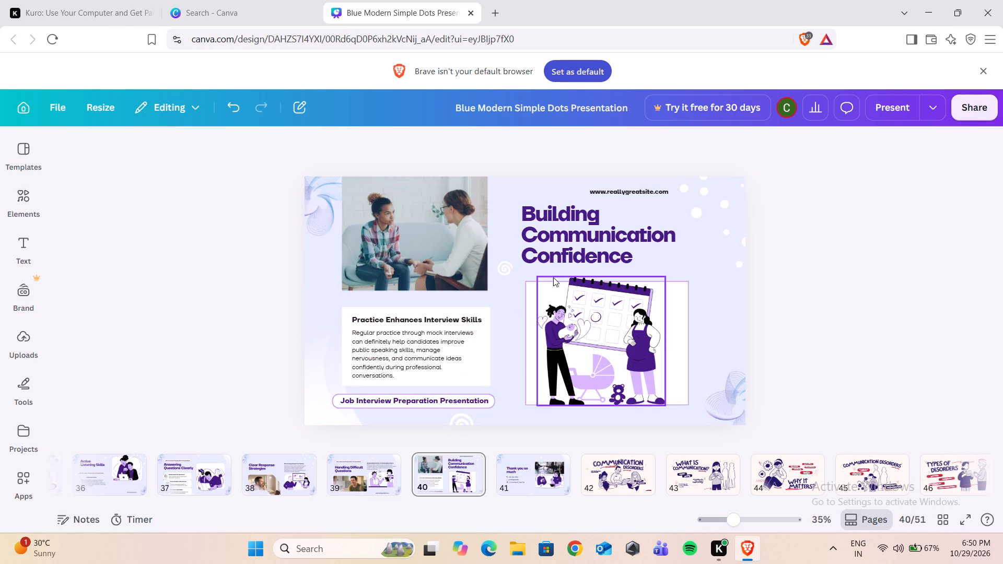
Nudge the "Building Communication Confidence" heading on page 40 rightward to line up with the illustration frame's left edge.
left_click(599, 239)
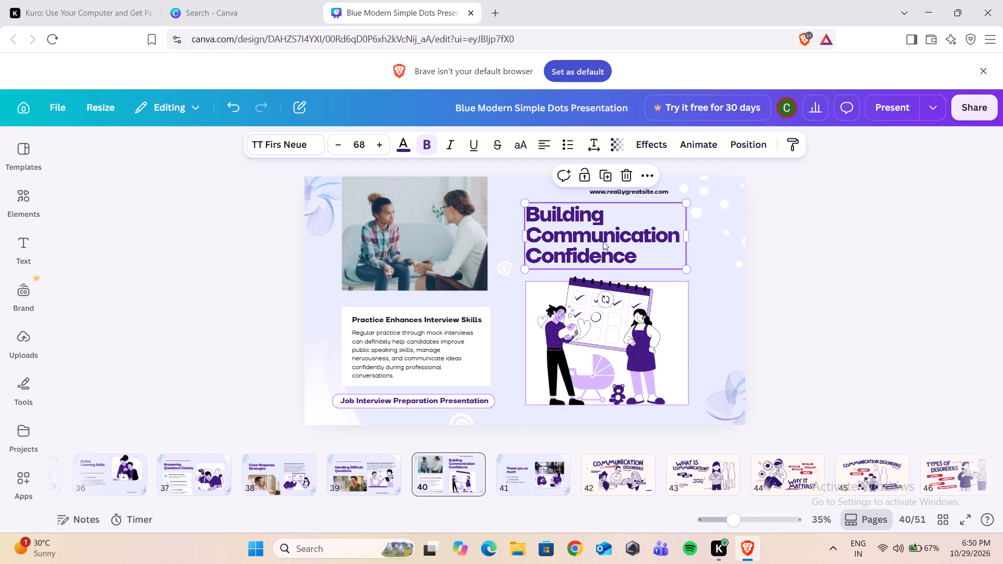
left_click(919, 260)
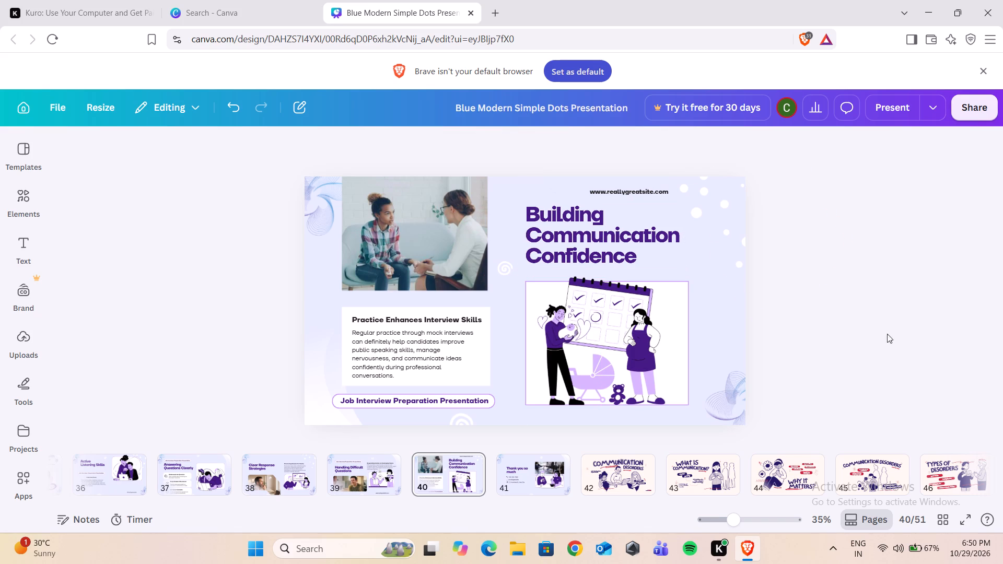
On page 41, lower the illustration of two people at a table so it sits clear of the meeting photo.
left_click(538, 478)
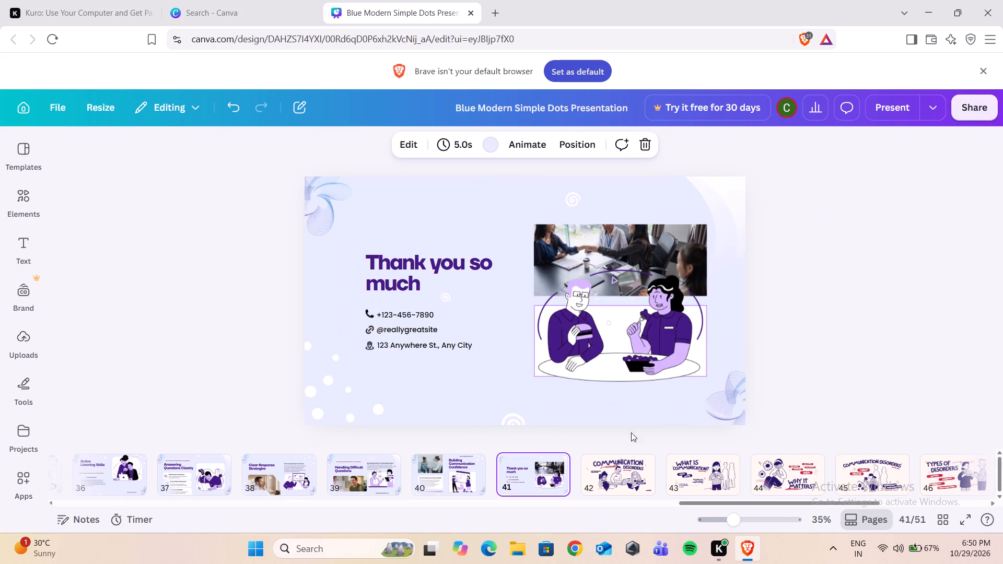
left_click_drag(627, 359, 628, 394)
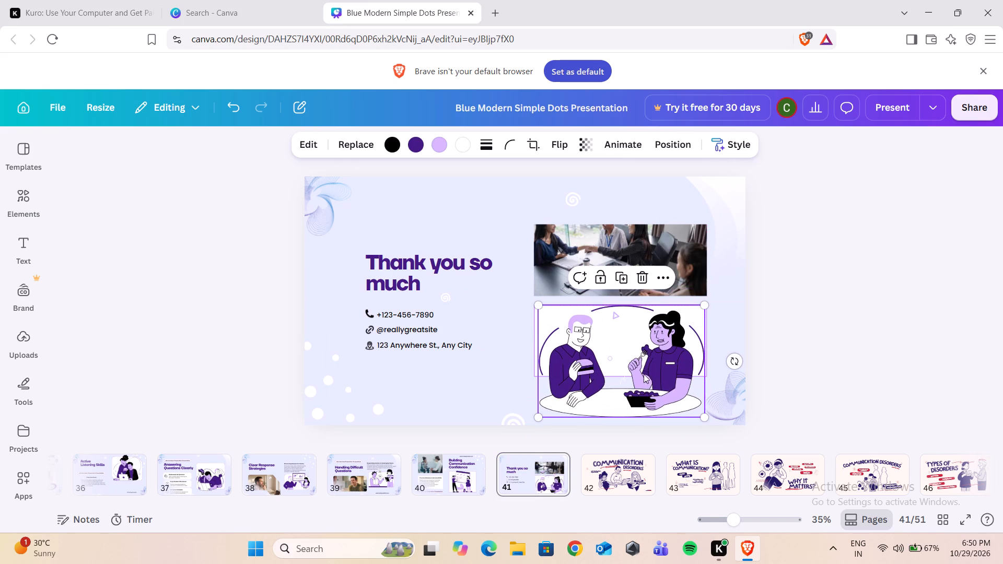
left_click(625, 331)
left_click(625, 331)
left_click(534, 327)
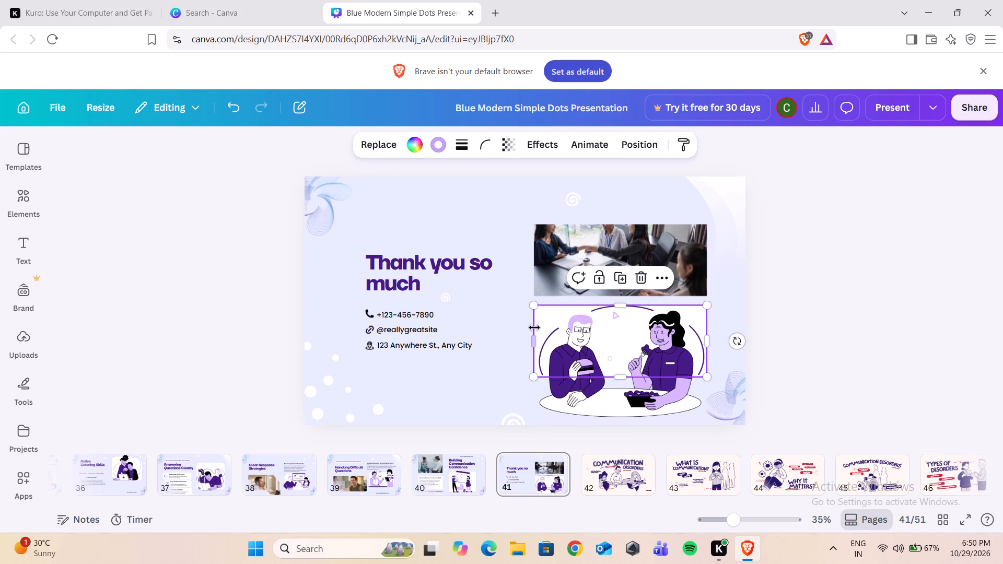
left_click_drag(534, 327, 535, 342)
left_click(555, 325)
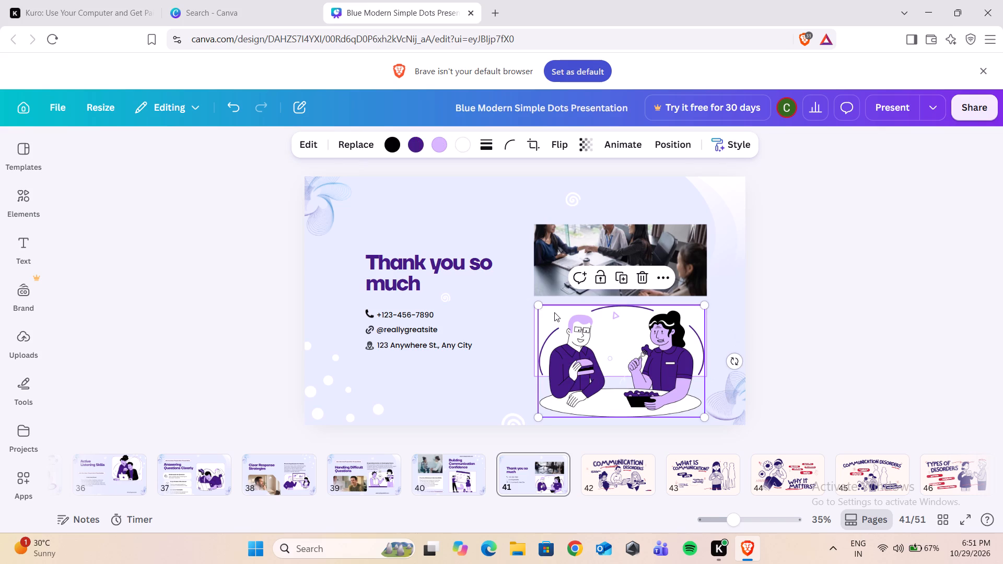
left_click(514, 303)
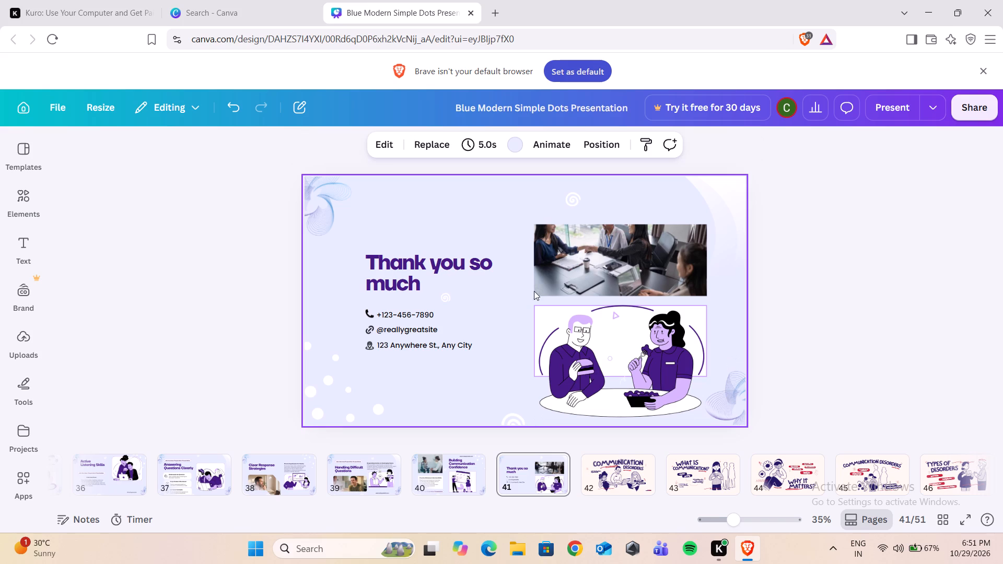
Move the meeting photo on page 41 upward to widen the gap above the illustration.
left_click_drag(635, 237, 627, 229)
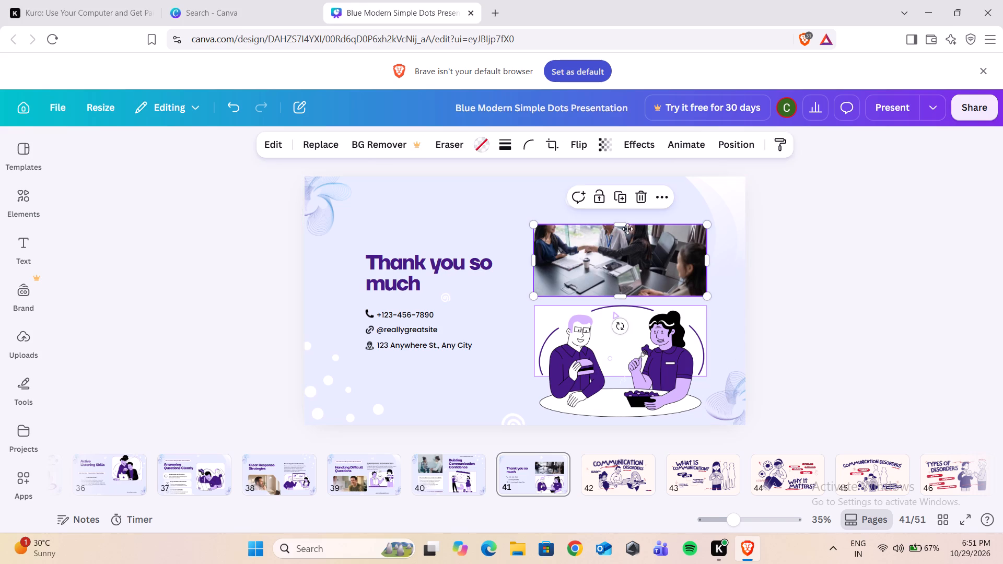
left_click_drag(627, 229, 634, 224)
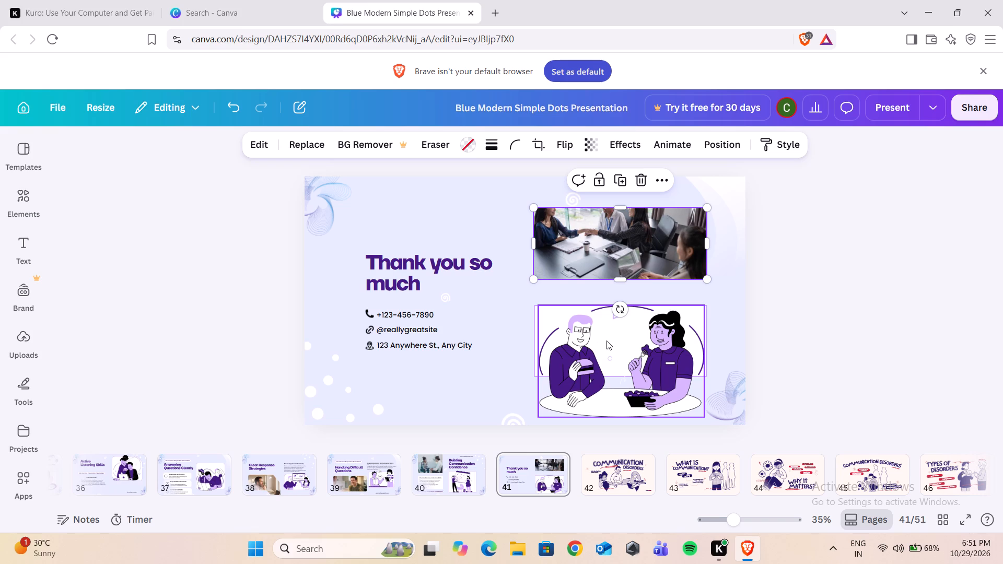
Enlarge the white outlined frame behind page 41's illustration and lower it, keeping its left edge in line with the photo.
left_click(534, 373)
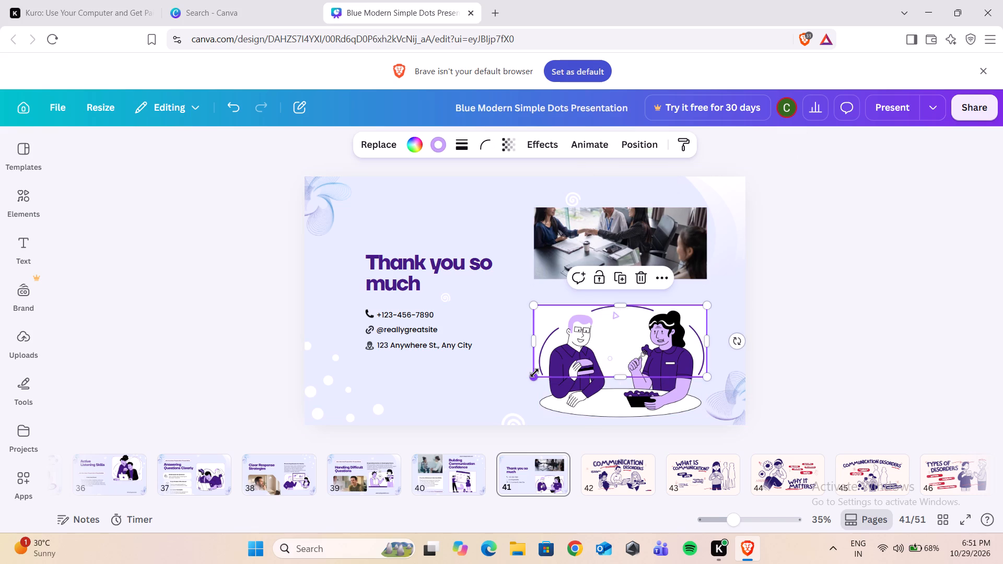
left_click_drag(534, 373, 516, 394)
left_click(530, 373)
left_click_drag(530, 373, 545, 345)
double_click(528, 343)
left_click_drag(528, 343, 531, 333)
left_click_drag(531, 333, 521, 315)
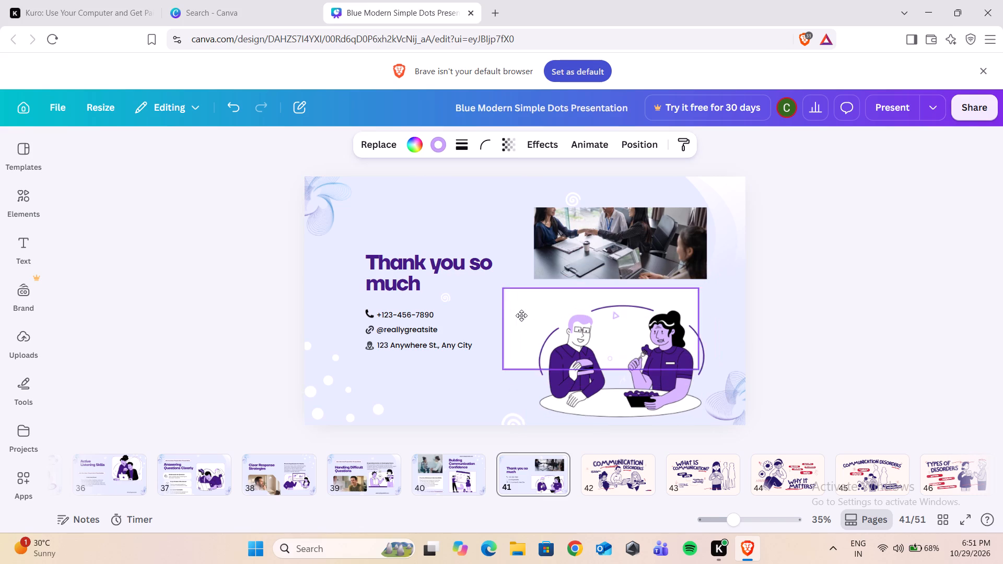
left_click_drag(521, 315, 549, 365)
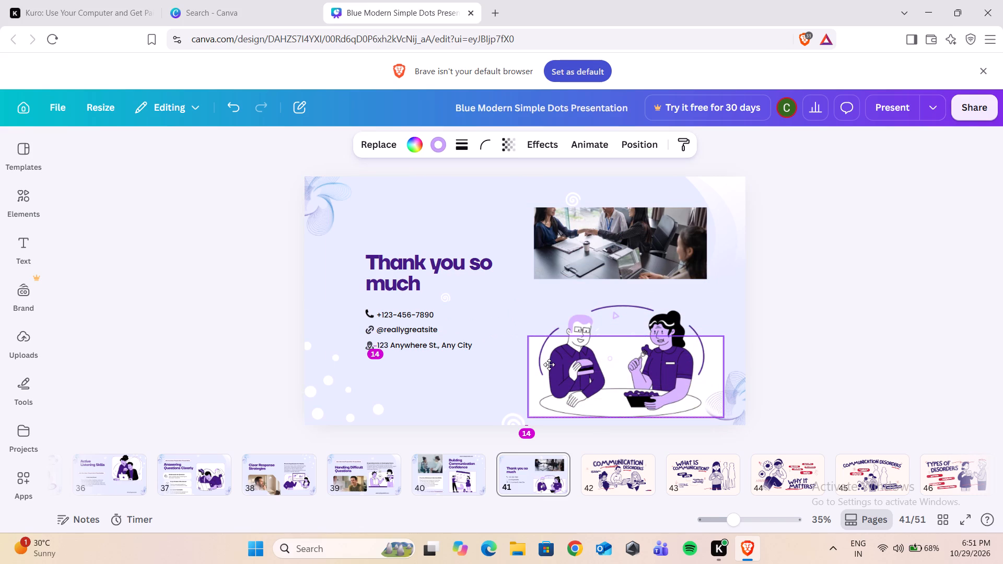
left_click_drag(549, 365, 549, 358)
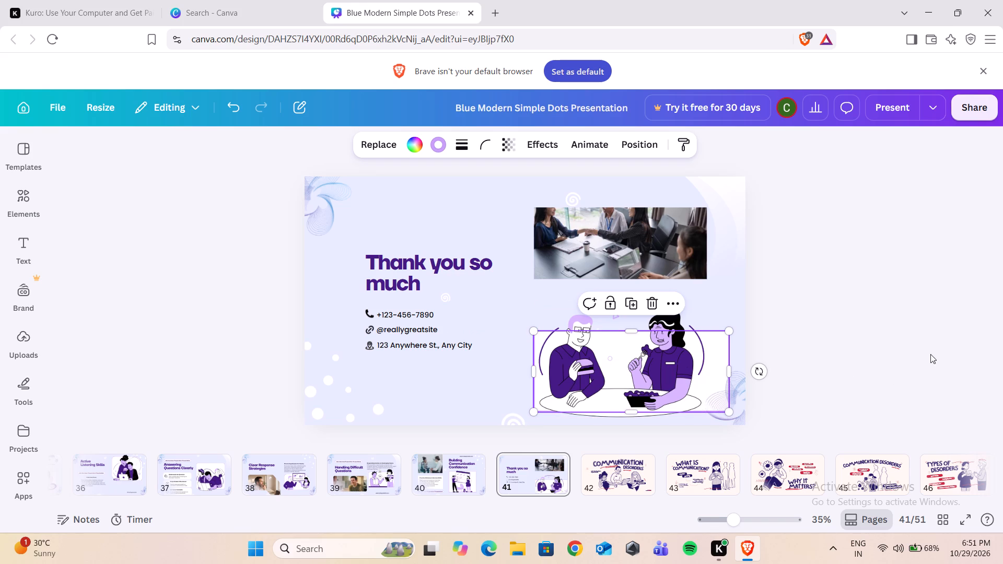
left_click(899, 339)
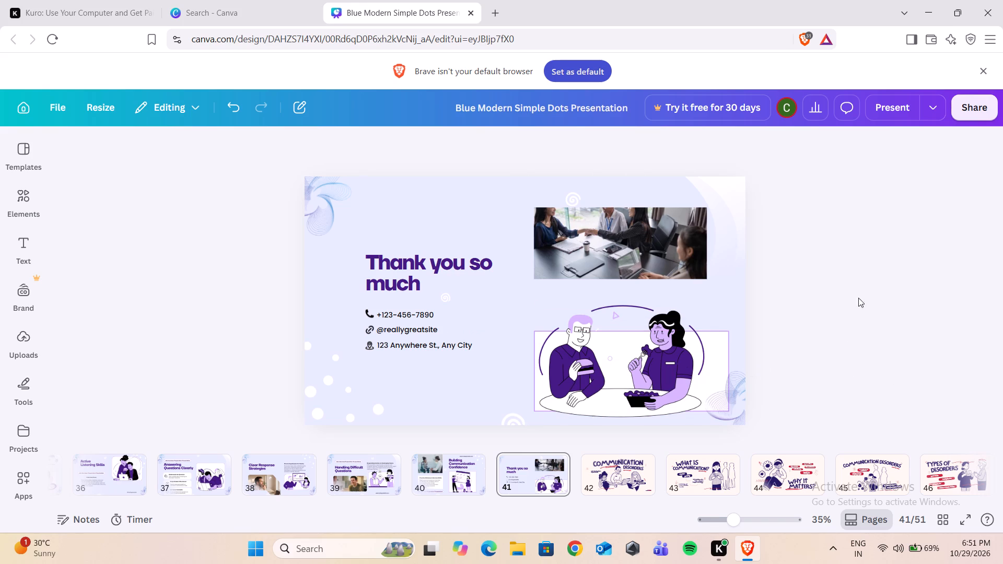
On page 42, raise both title words, "Communication" and "Disorders", closer to the page's top edge.
left_click(632, 457)
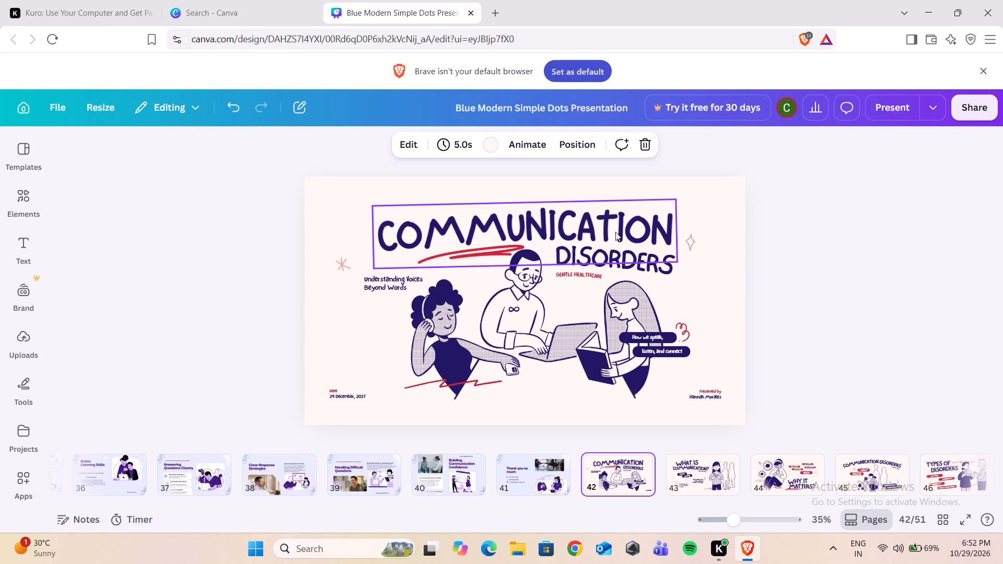
left_click_drag(615, 231, 612, 215)
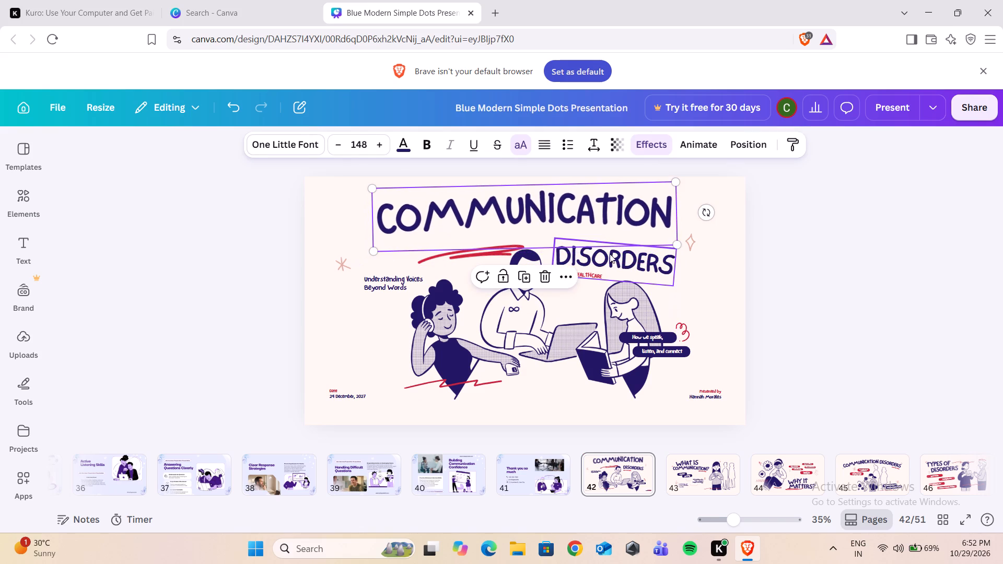
left_click_drag(609, 260, 611, 249)
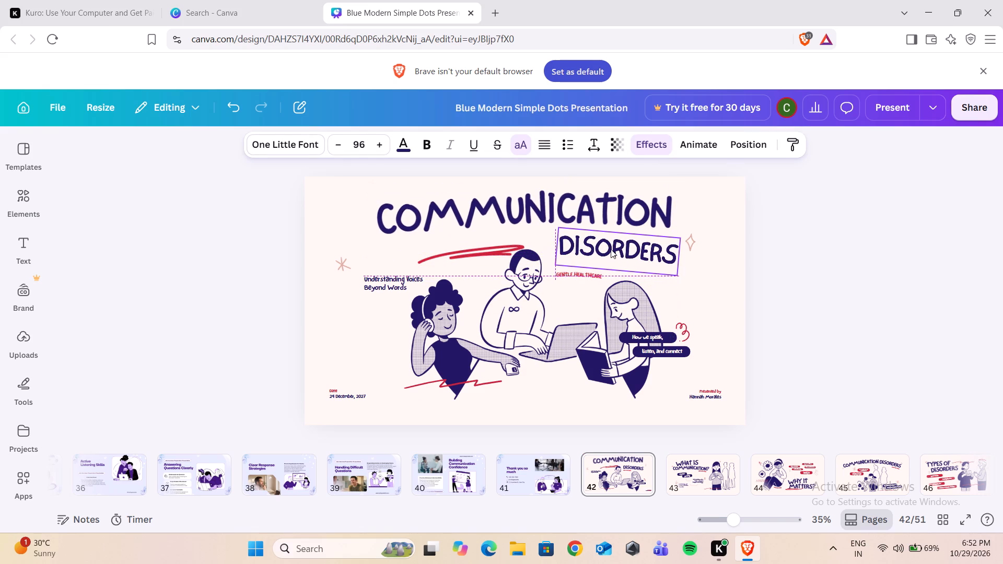
Raise the red underline, the "Understanding Voices Beyond Words" subtitle, the asterisk and the sparkle to follow the raised title.
left_click_drag(485, 258, 484, 250)
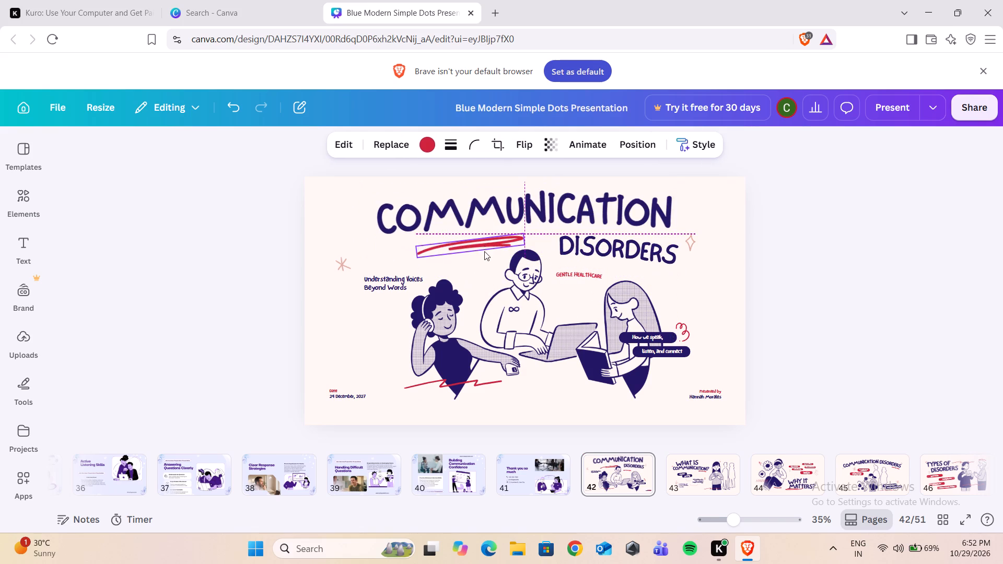
left_click_drag(392, 280, 391, 268)
left_click_drag(341, 264, 345, 246)
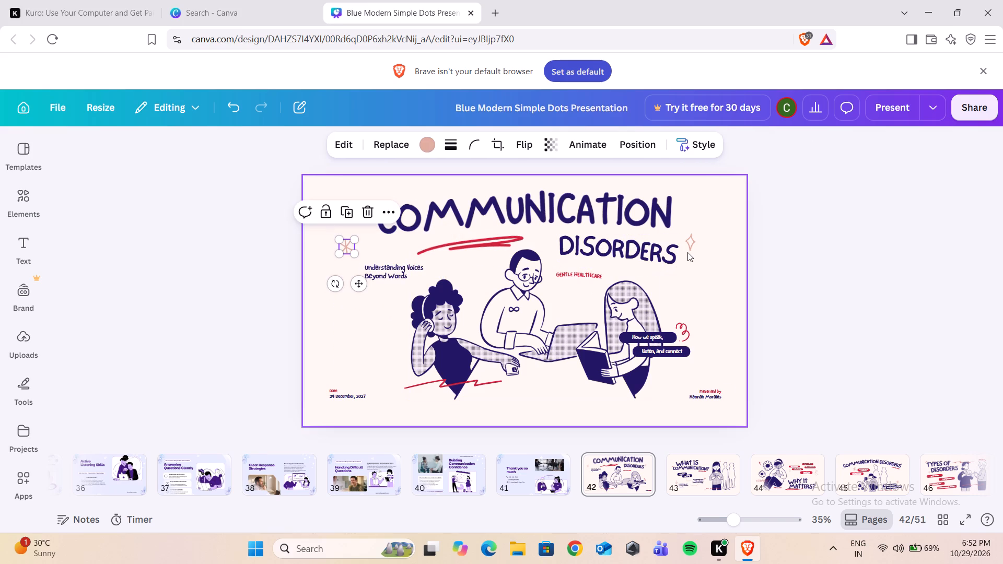
left_click_drag(690, 242, 698, 229)
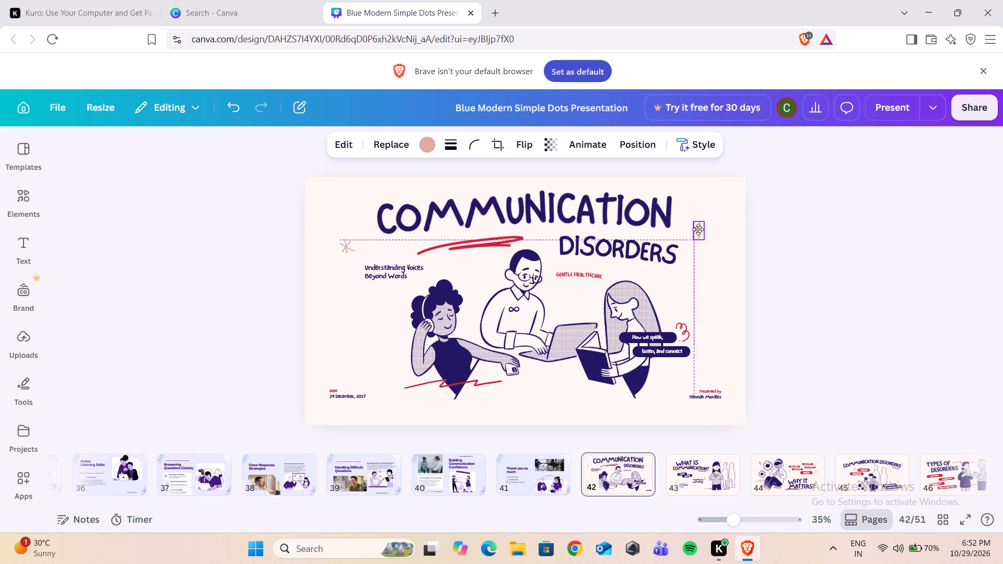
left_click_drag(698, 229, 692, 234)
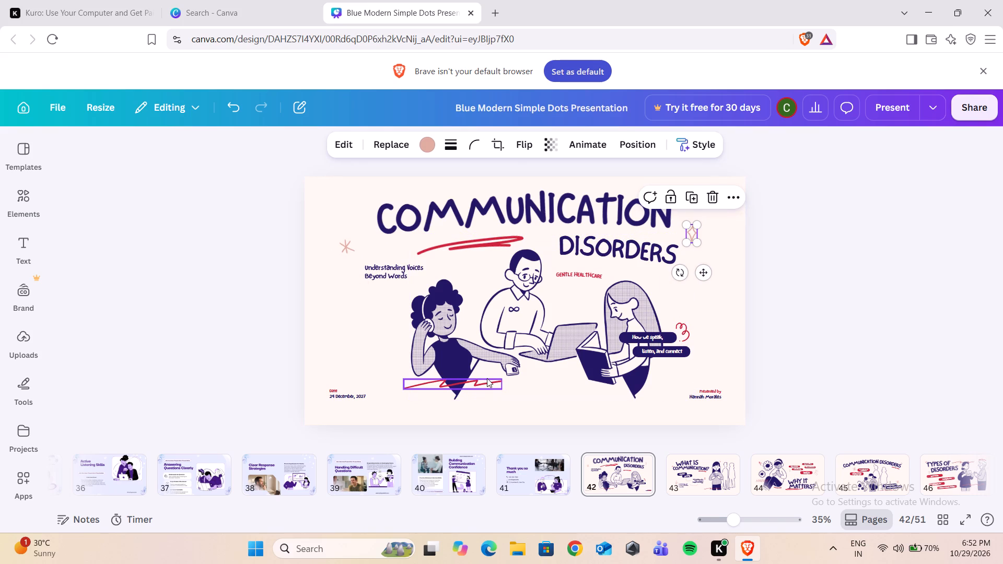
Move the red zigzag line from under the seated woman on the left to the area below the laptop.
left_click_drag(488, 385, 502, 401)
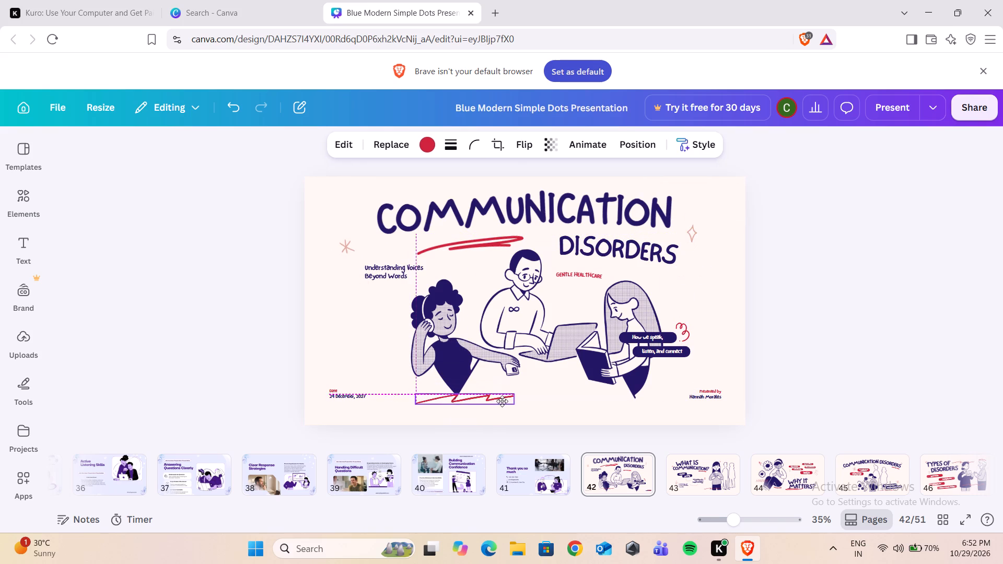
left_click_drag(502, 401, 576, 386)
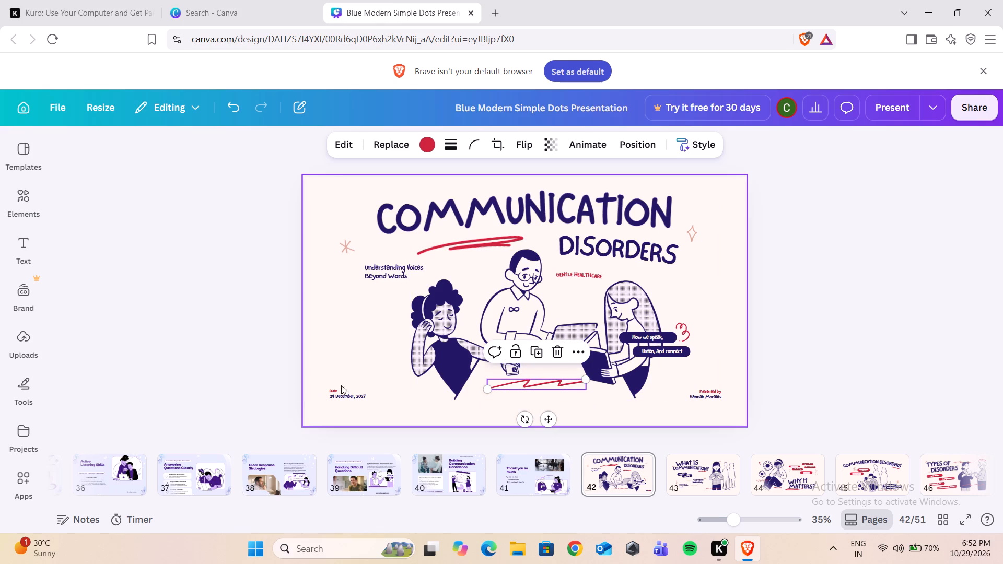
Move the date beneath the presenter's name in page 42's lower-right corner and its "Date" label above "Presented by".
left_click_drag(355, 395, 657, 430)
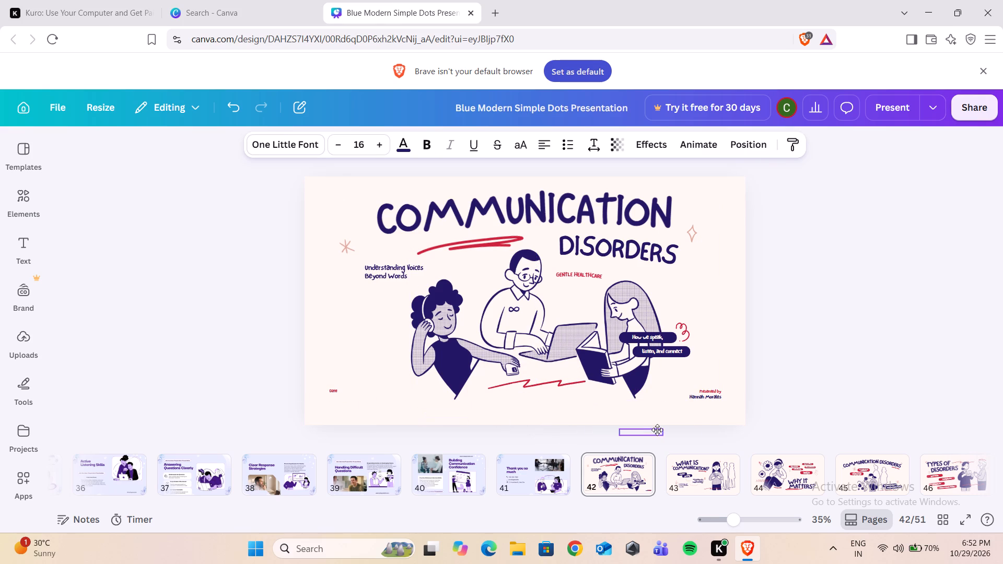
left_click_drag(657, 430, 706, 405)
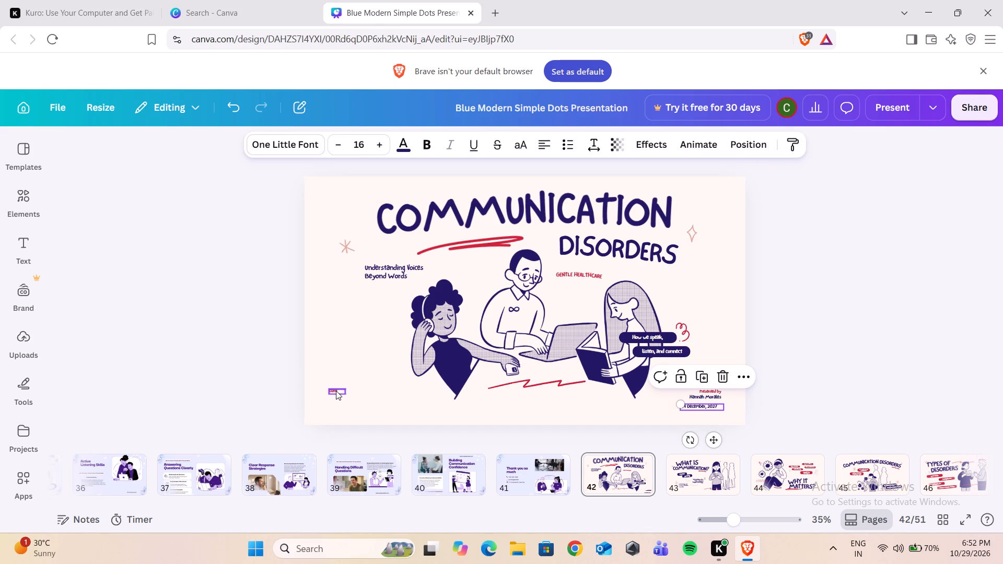
left_click_drag(336, 391, 713, 389)
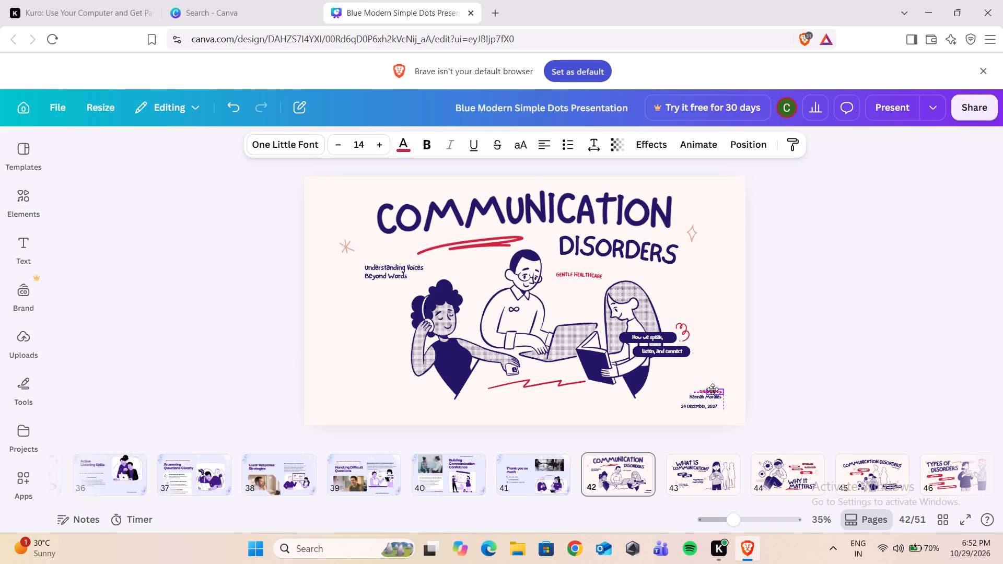
left_click_drag(713, 389, 712, 383)
left_click(816, 377)
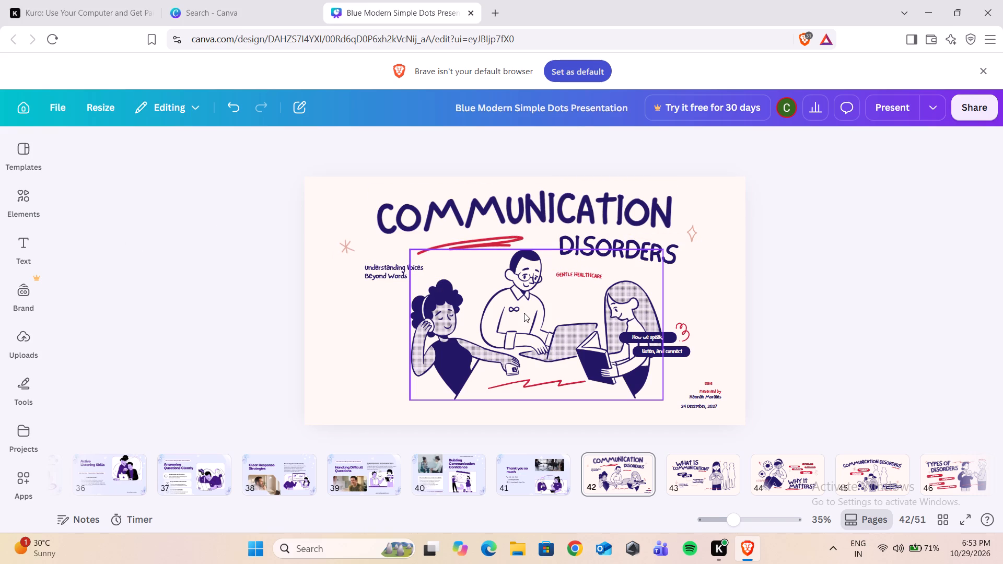
Shift the three-person illustration slightly down and left, and lower the red zigzag line beneath the laptop.
left_click_drag(523, 313, 502, 331)
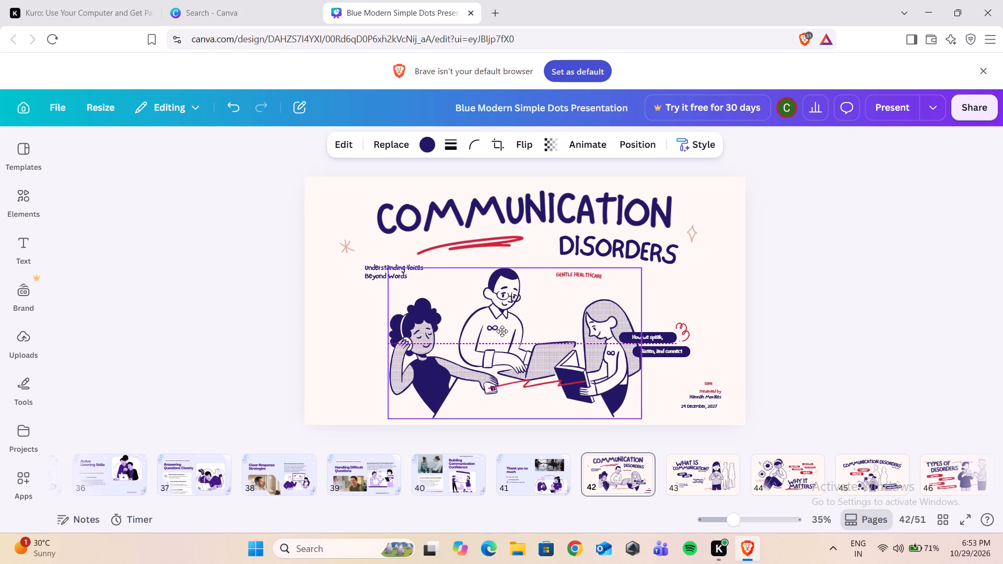
left_click_drag(502, 331, 511, 324)
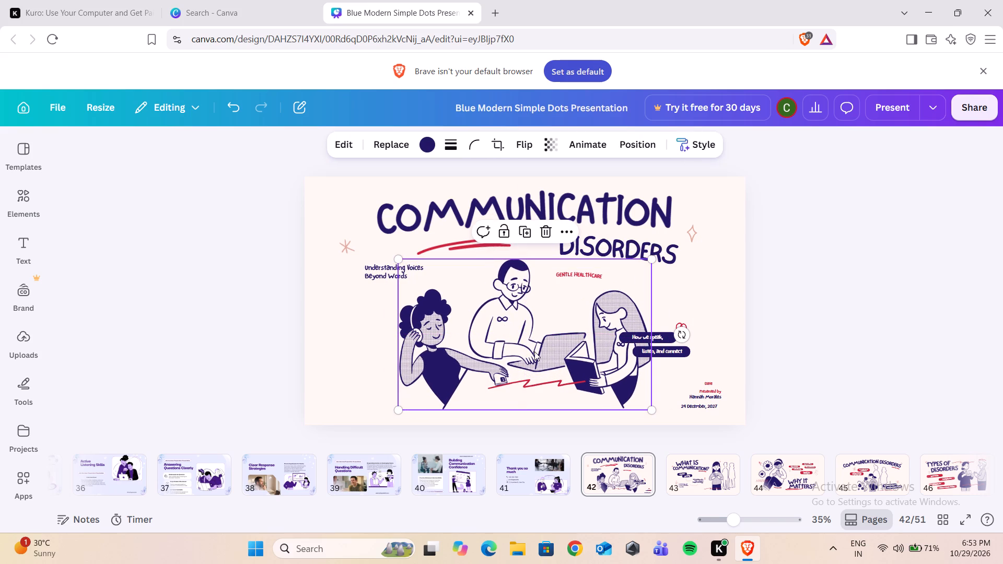
left_click(541, 378)
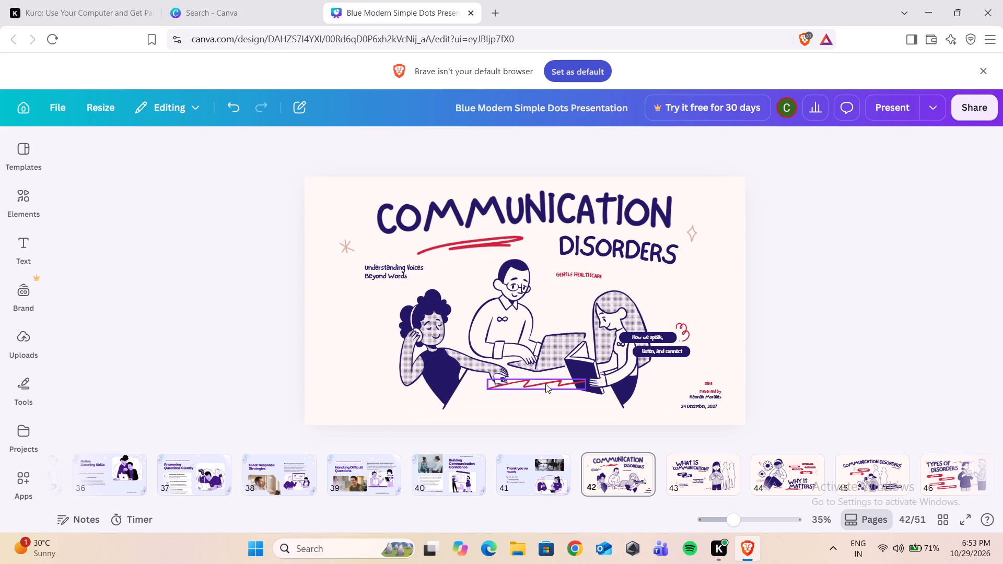
left_click_drag(546, 384, 538, 398)
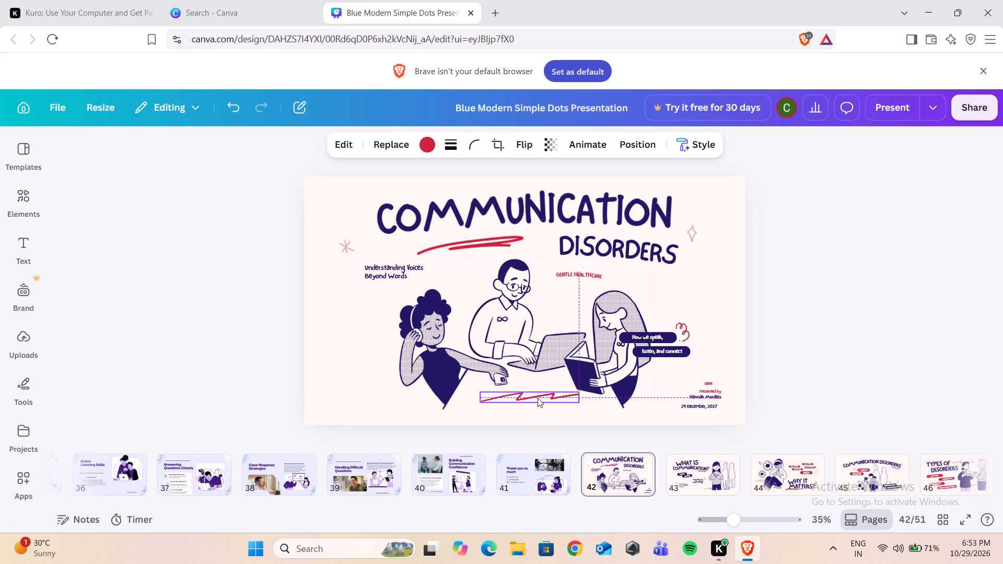
double_click(798, 335)
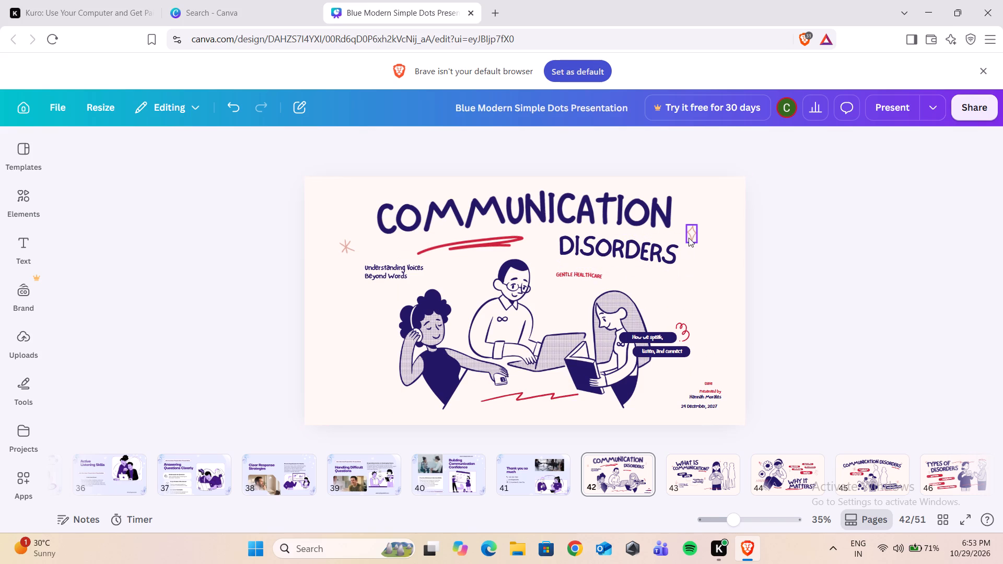
Reposition the sparkle decoration on page 42 beside the end of the word "Communication", near the upper-right corner.
left_click_drag(689, 238, 331, 314)
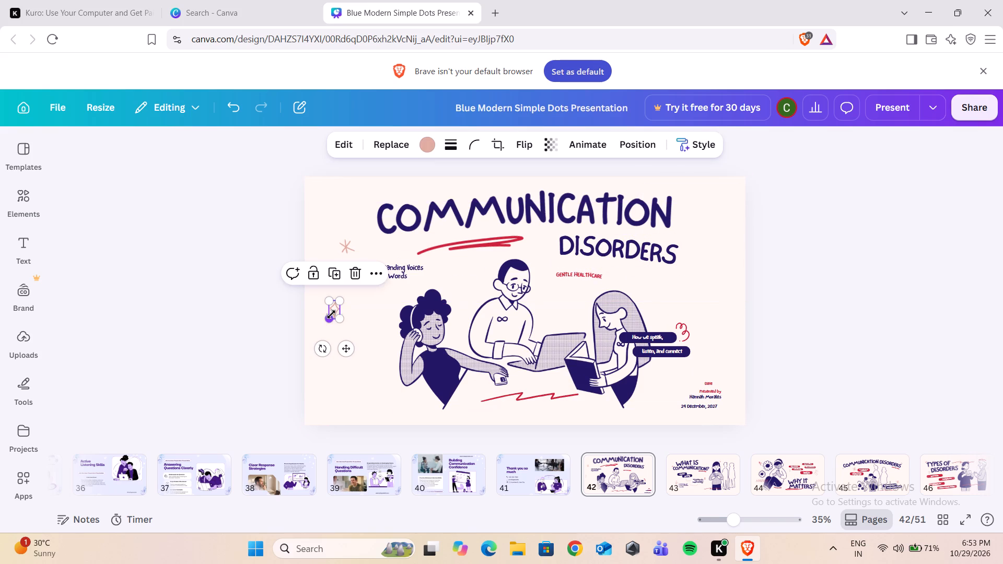
left_click_drag(335, 313, 360, 314)
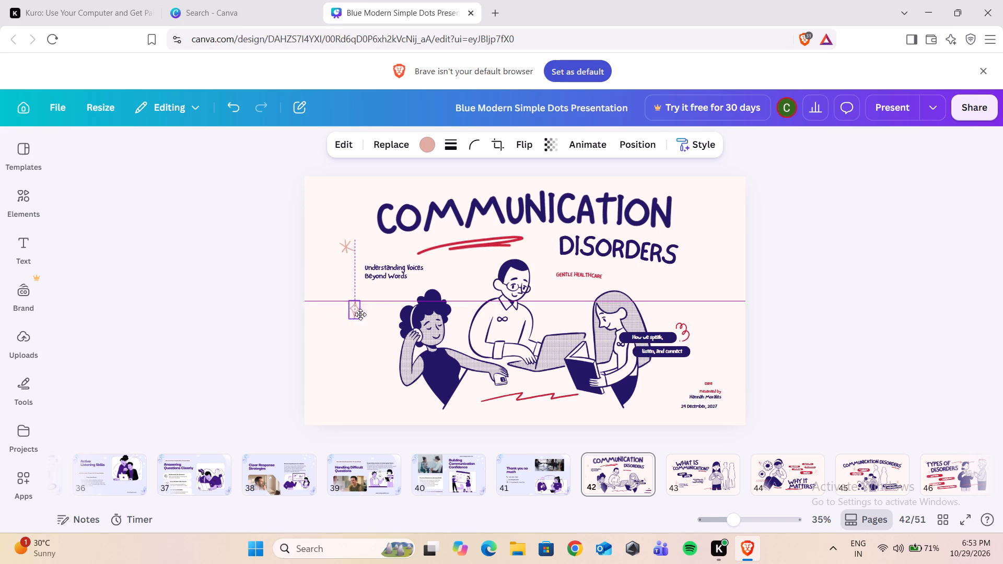
left_click_drag(360, 314, 534, 247)
left_click(913, 278)
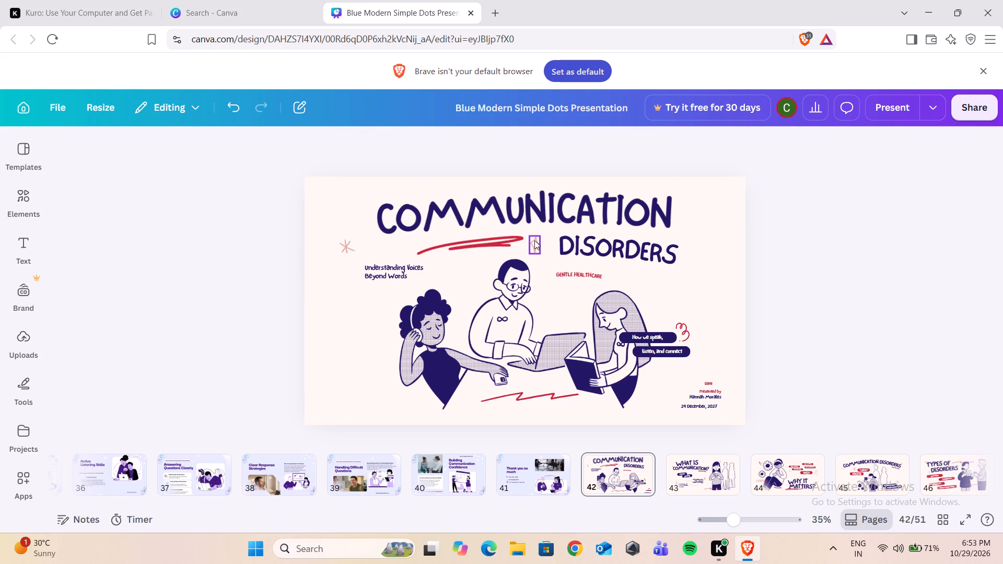
left_click_drag(534, 240, 699, 196)
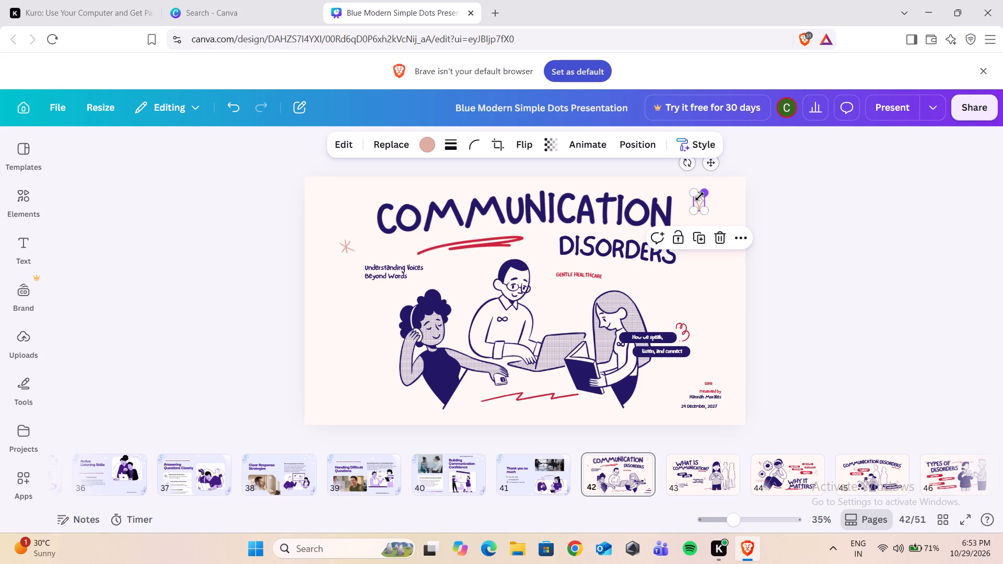
left_click(835, 238)
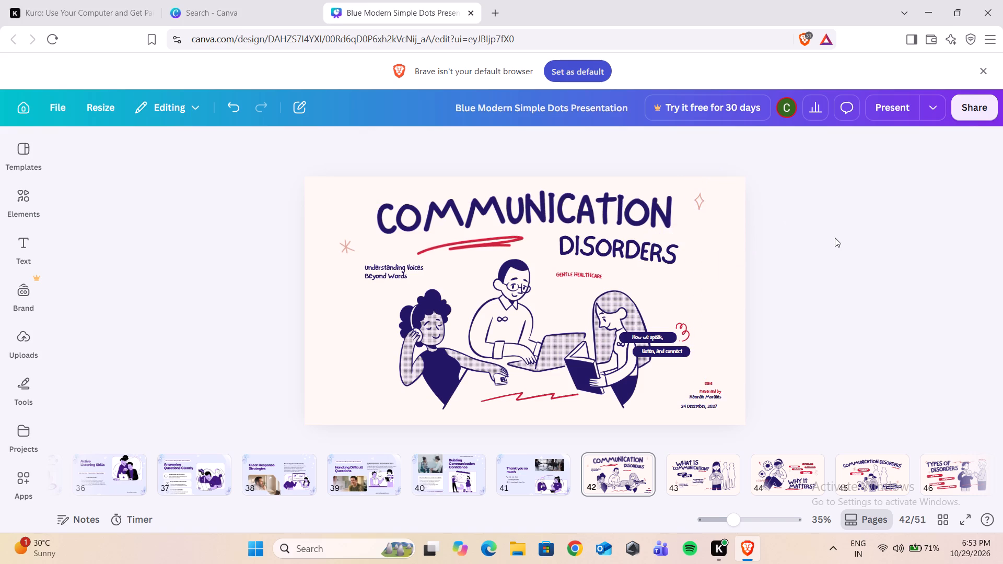